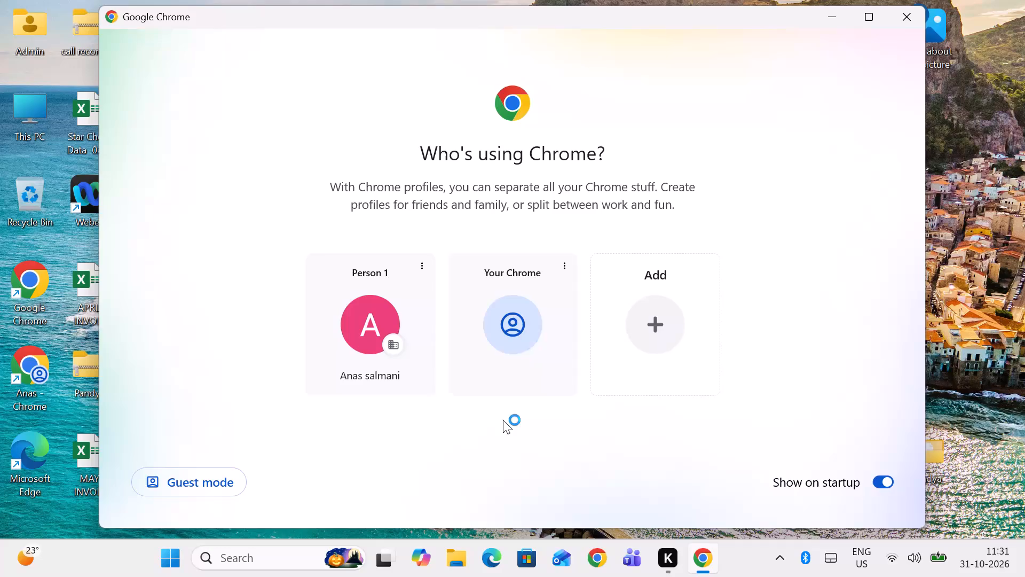
Maximize the profile chooser window and open the browser with the Person 1 profile.
left_click(876, 22)
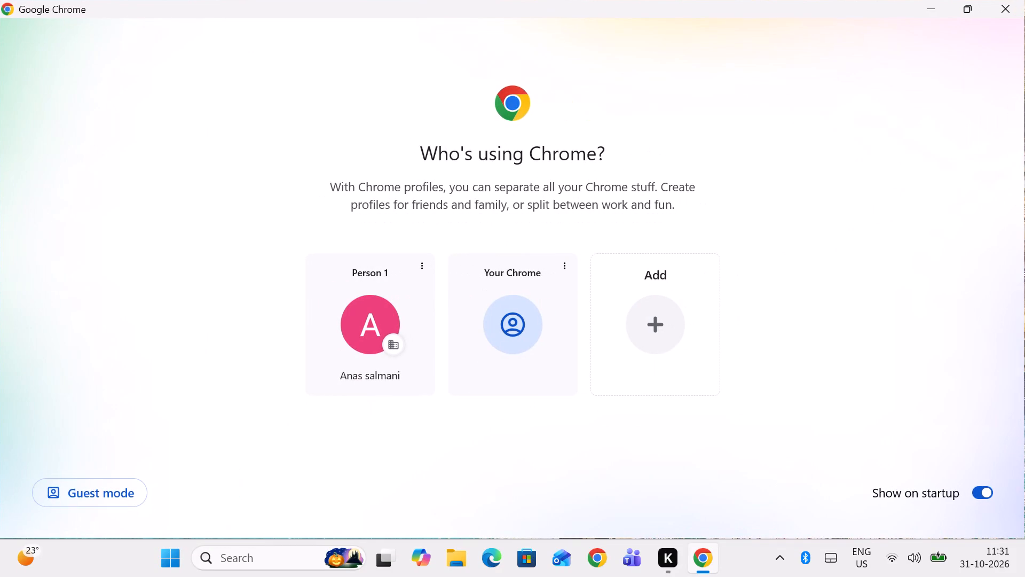
left_click(383, 309)
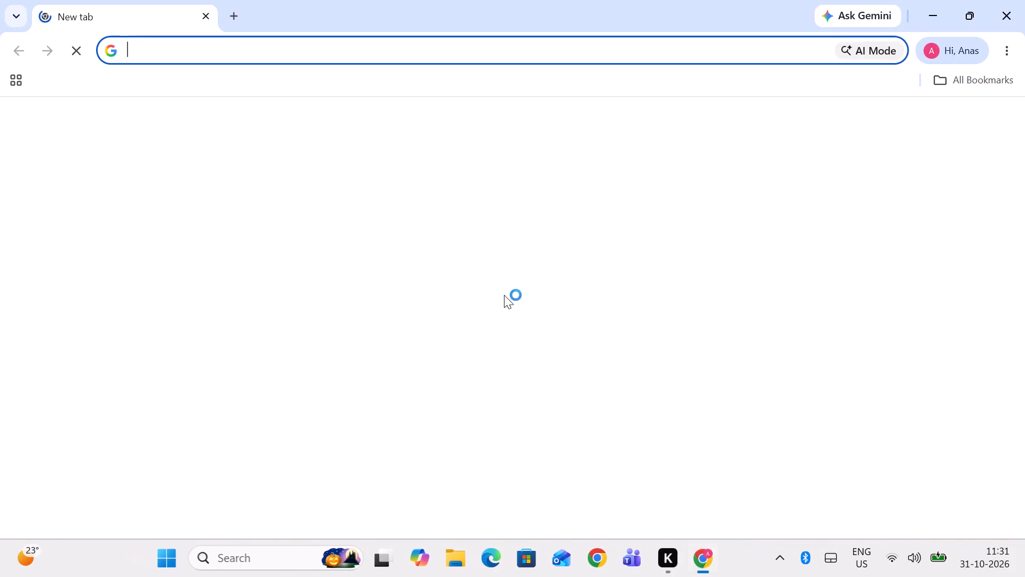
Reopen the most recently closed tabs in the browser window.
key("ctrl+shift+t")
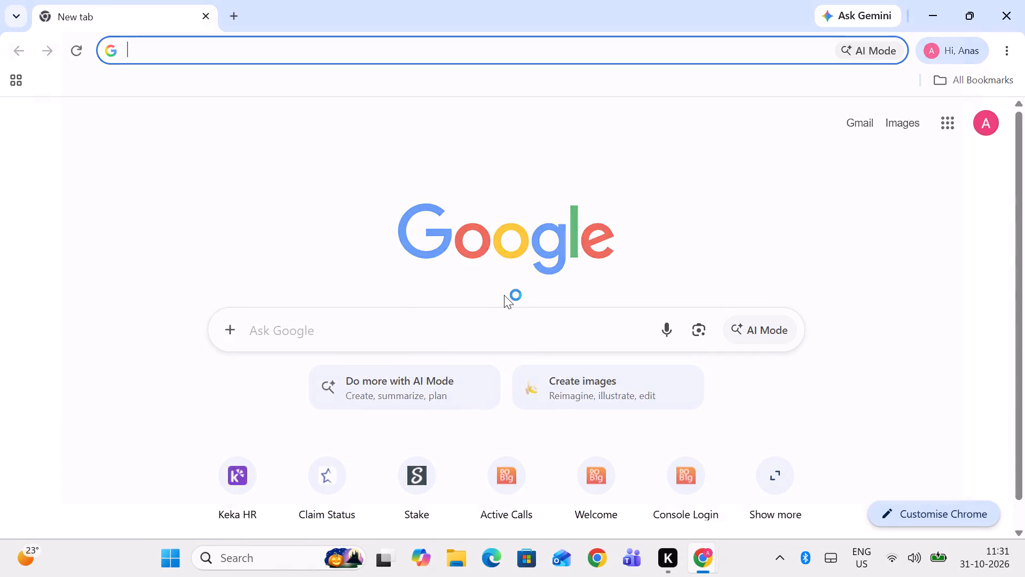
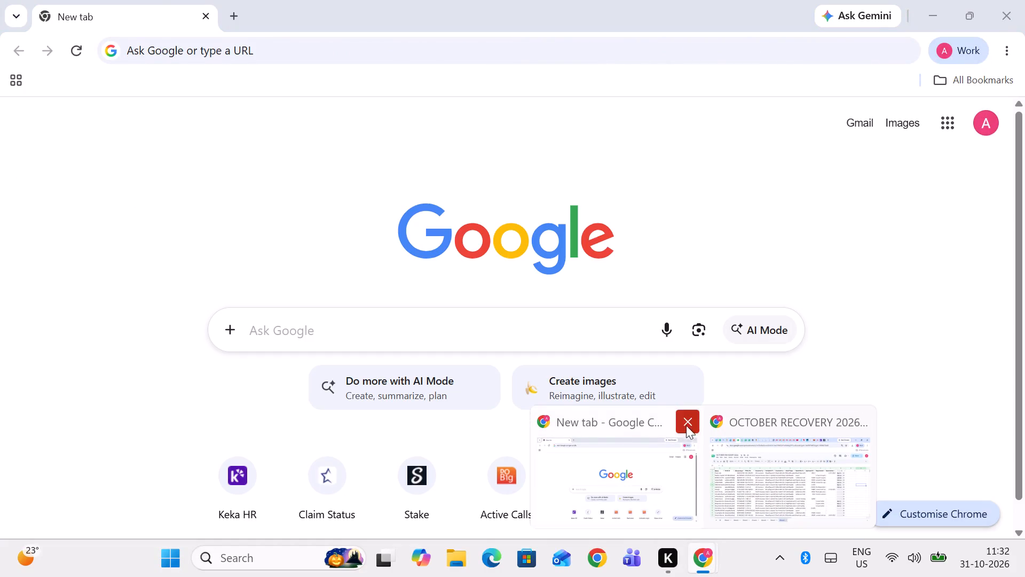
Close the extra blank new-tab browser window and bring up the OCTOBER RECOVERY 2026 spreadsheet in the remaining window.
left_click(687, 422)
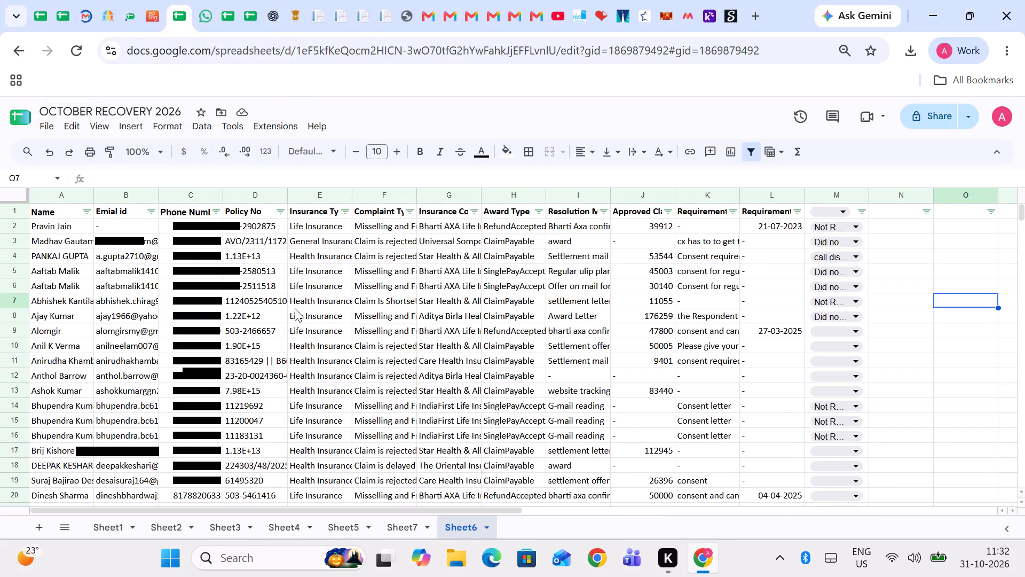
left_click(326, 362)
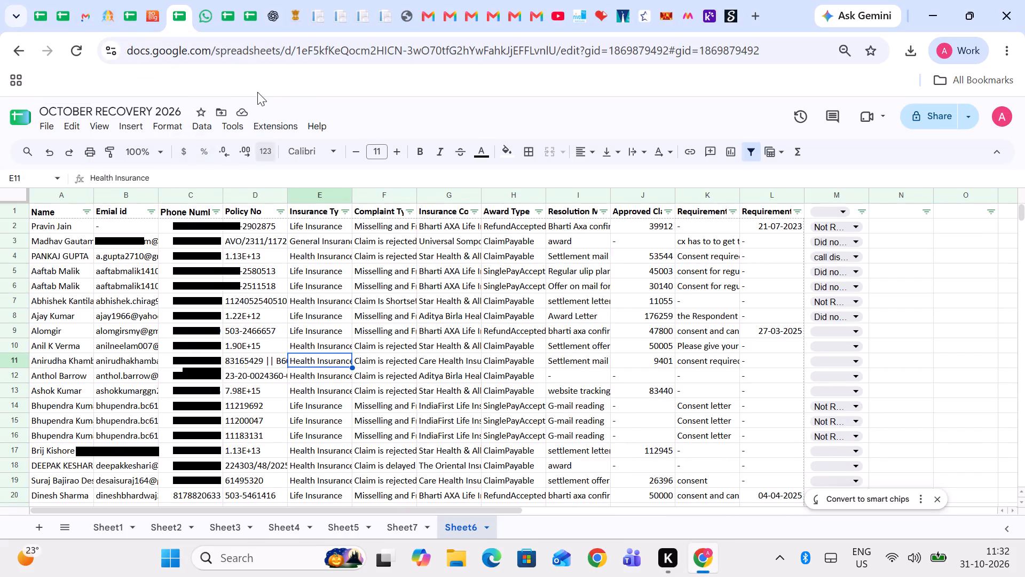
Switch to the RESOLVED SHEET OCTOBER 2026 spreadsheet and select cell E8 in the Name column of Sheet20.
left_click(129, 0)
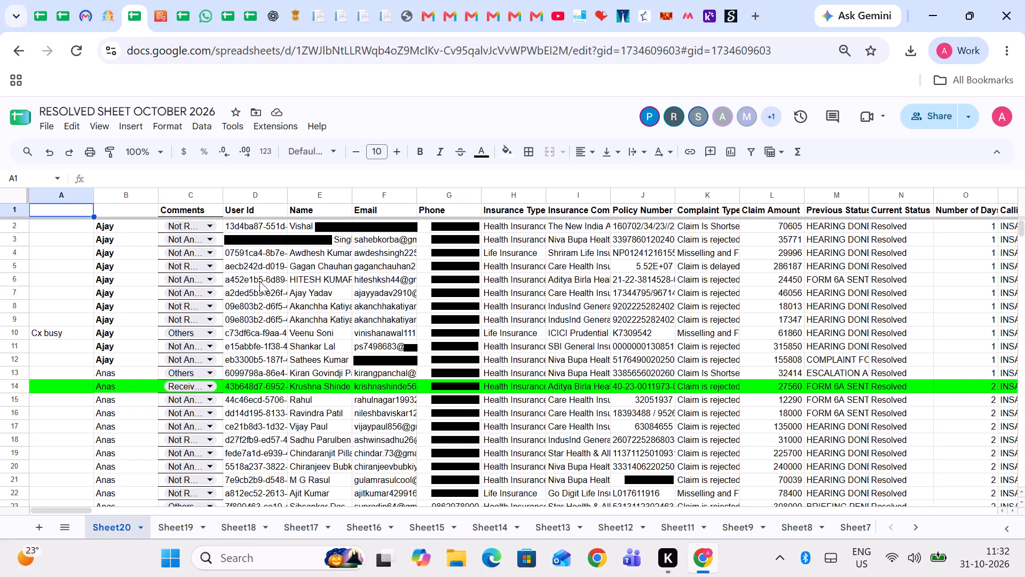
left_click(343, 313)
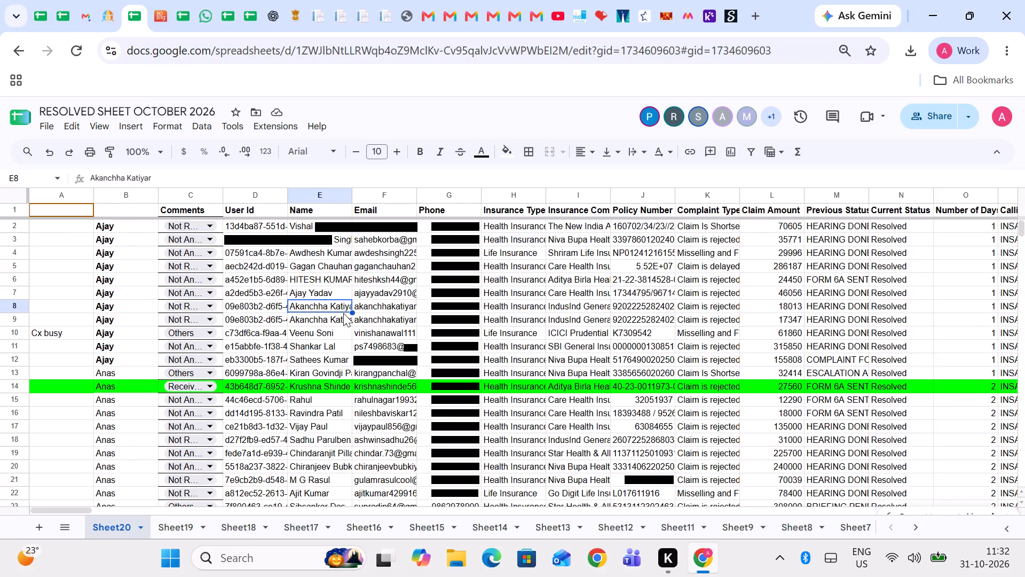
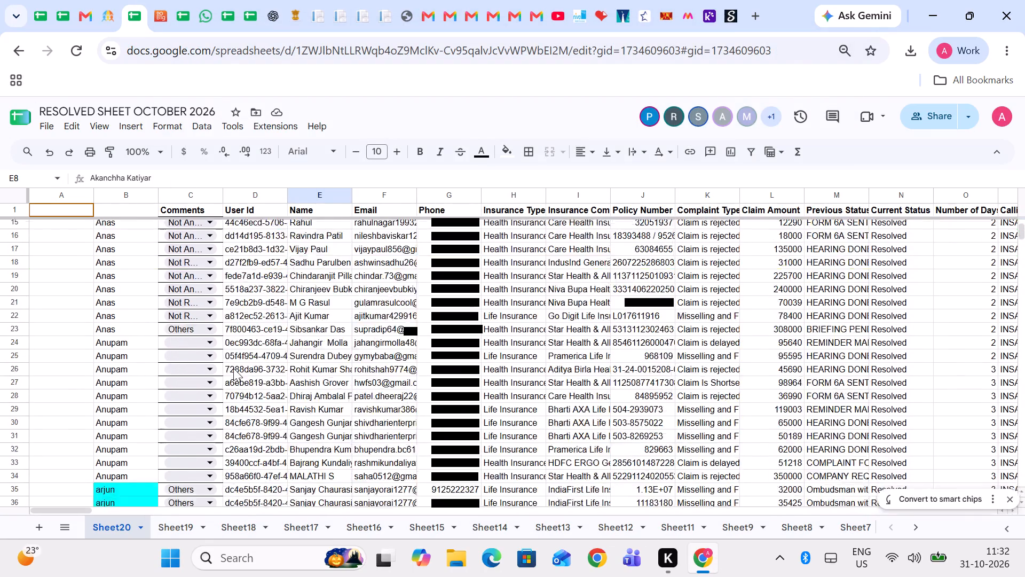
Examine the claim records assigned to Pankaj in Sheet20, from row 104 down to the customer name cell in row 109.
scroll(233, 368, "down", 4)
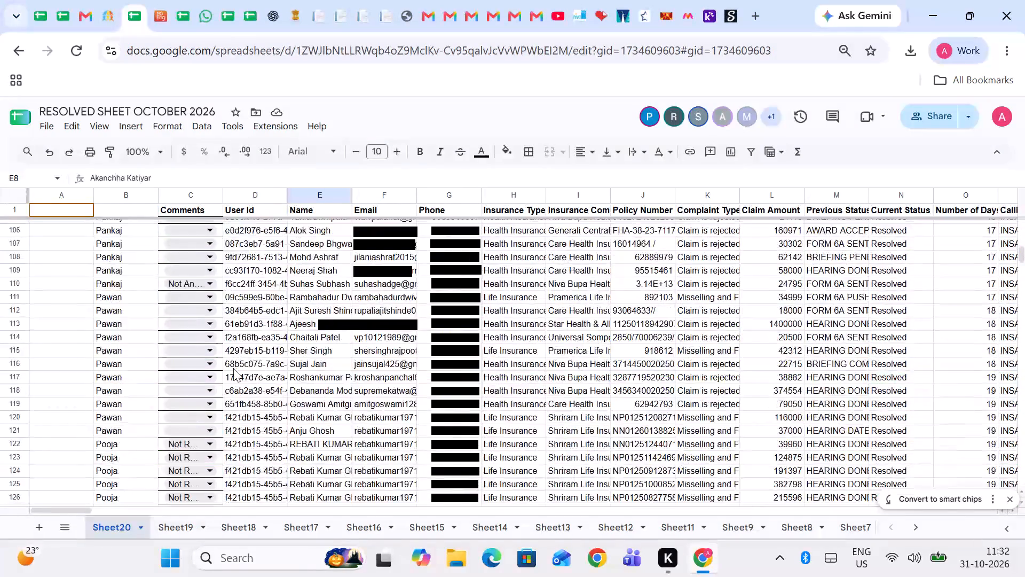
scroll(233, 368, "down", 1)
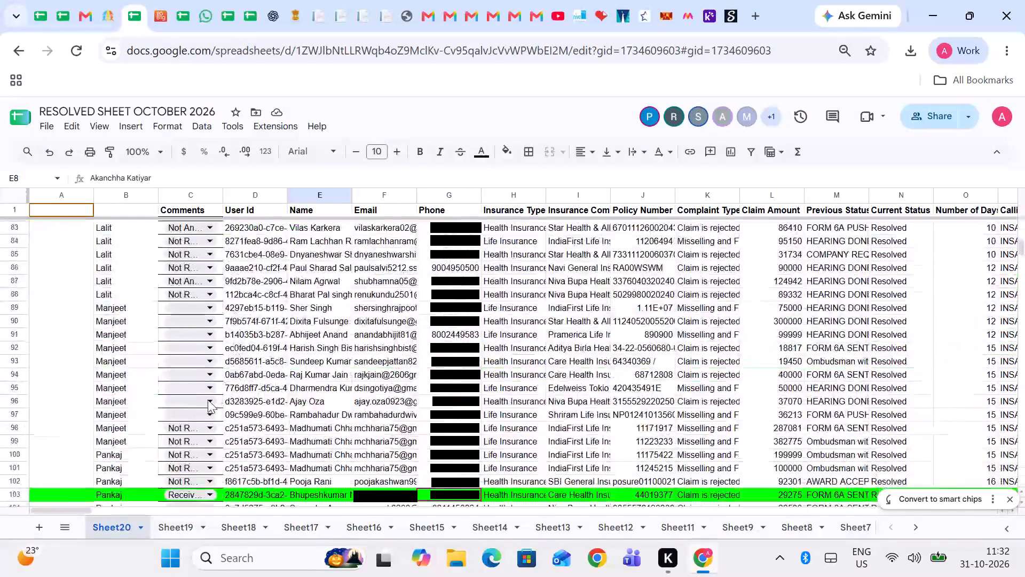
scroll(194, 447, "down", 1)
left_click(135, 367)
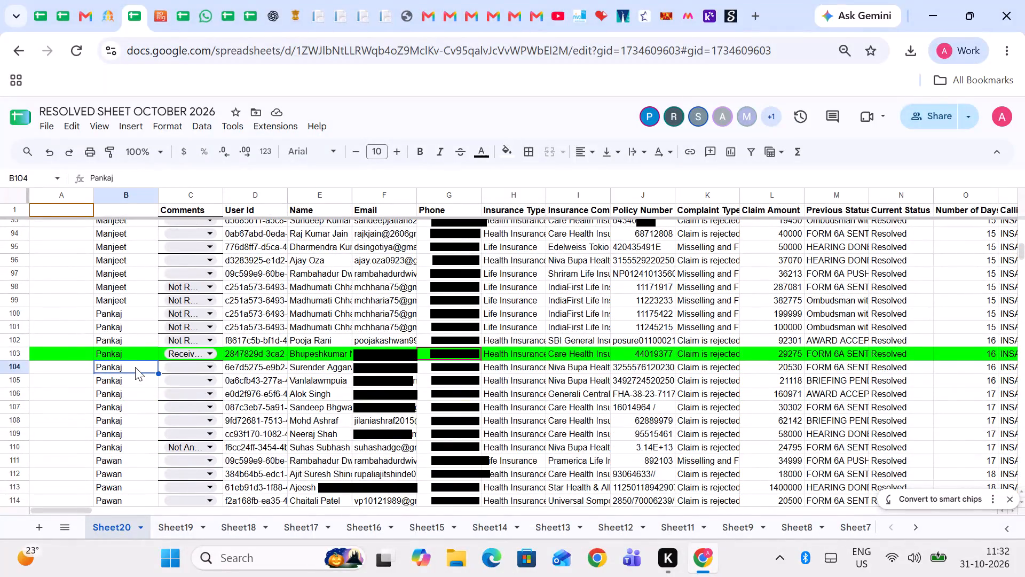
key("Down")
key("Down")
key("Down")
key("Down")
key("Down")
key("Right")
key("Right")
key("Right")
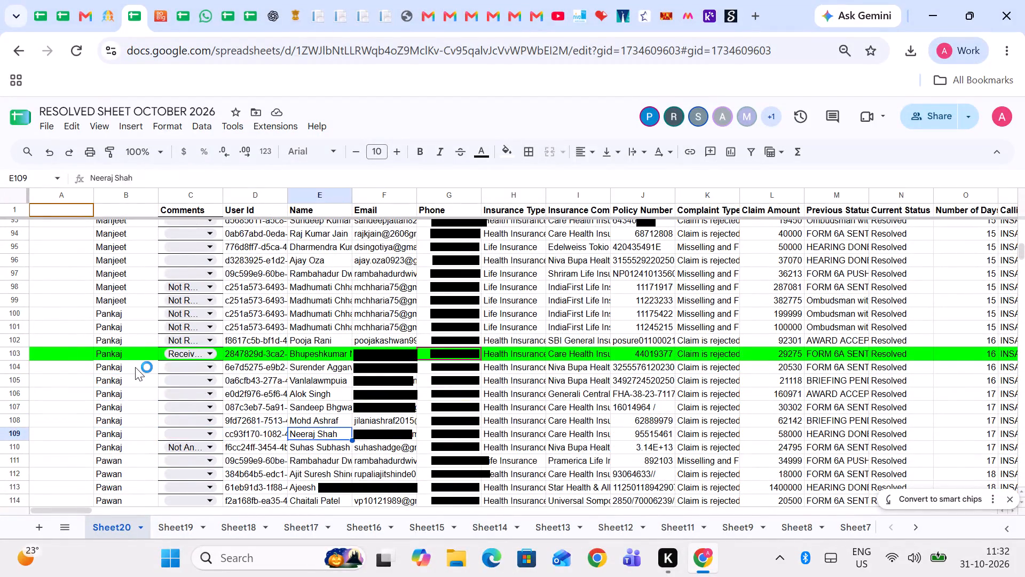
Copy the customer's phone number in row 109 of Sheet20.
key("Right")
key("Right")
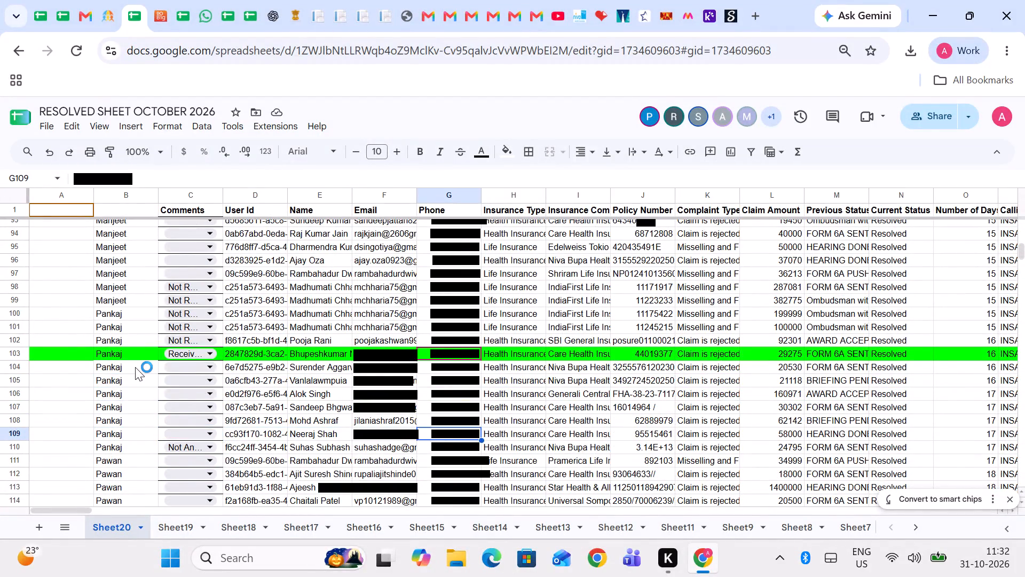
key("ctrl+c")
key("ctrl+c")
Switch to the Smartflo site and open its dialer with the destination number field active.
left_click(155, 0)
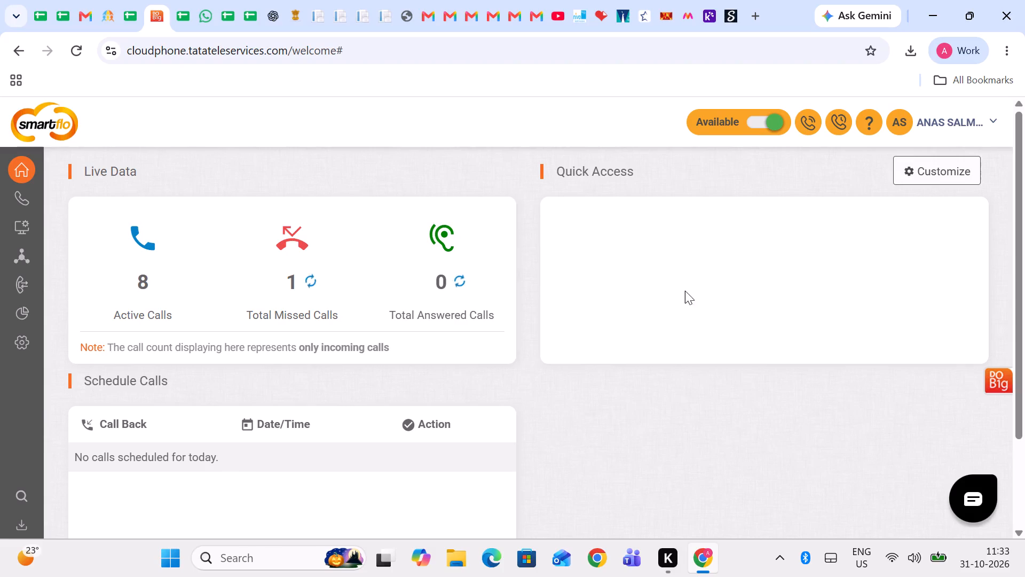
left_click(814, 109)
left_click(807, 118)
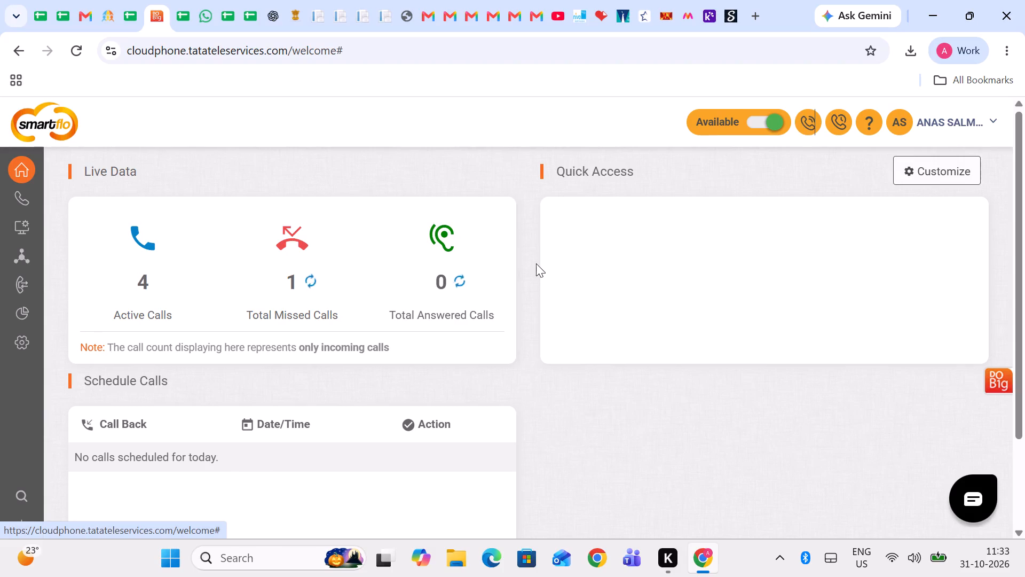
left_click(462, 205)
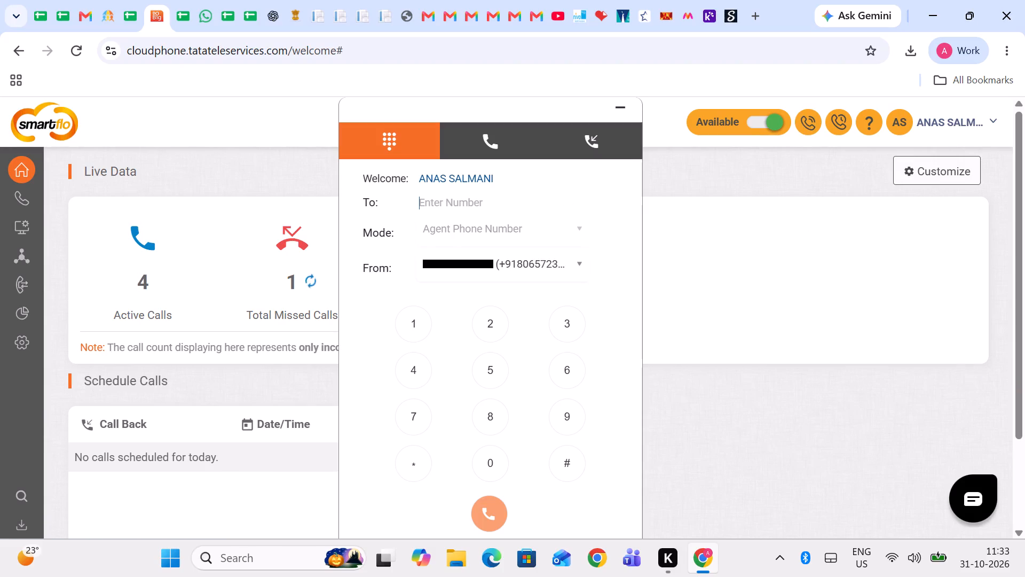
Copy the row 109 phone number from the resolved sheet again and call it from the Smartflo dialer.
left_click(130, 8)
key("Left")
key("Left")
key("Left")
key("Left")
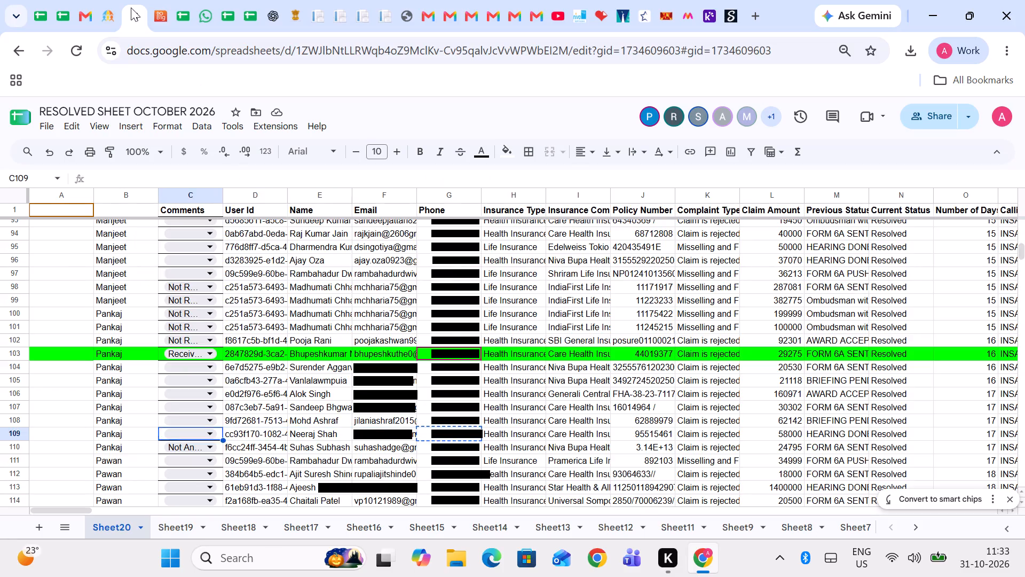
key("Right")
key("Right")
key("Right")
key("Right")
key("ctrl+c")
left_click(168, 1)
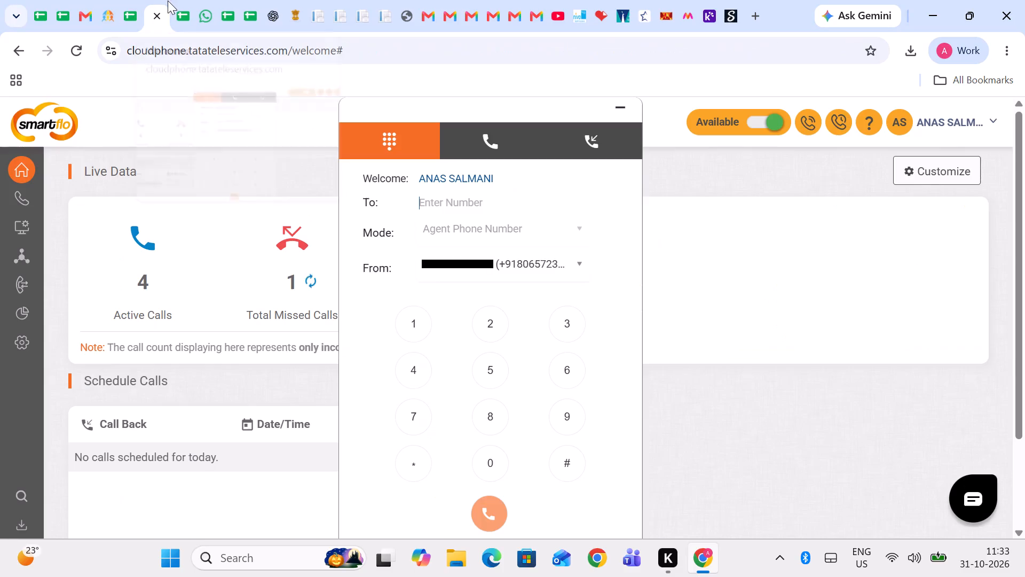
key("ctrl+v")
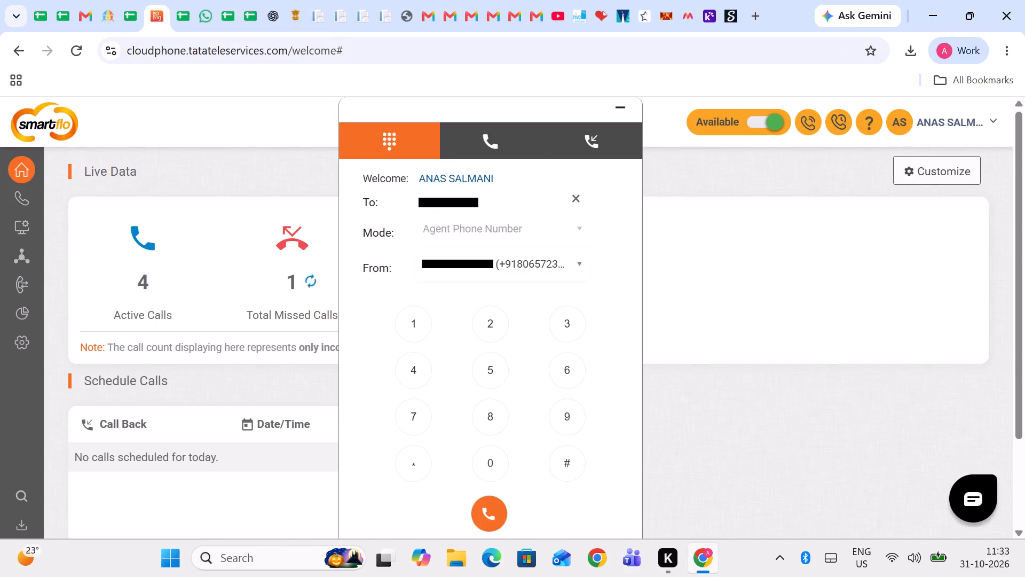
left_click(491, 509)
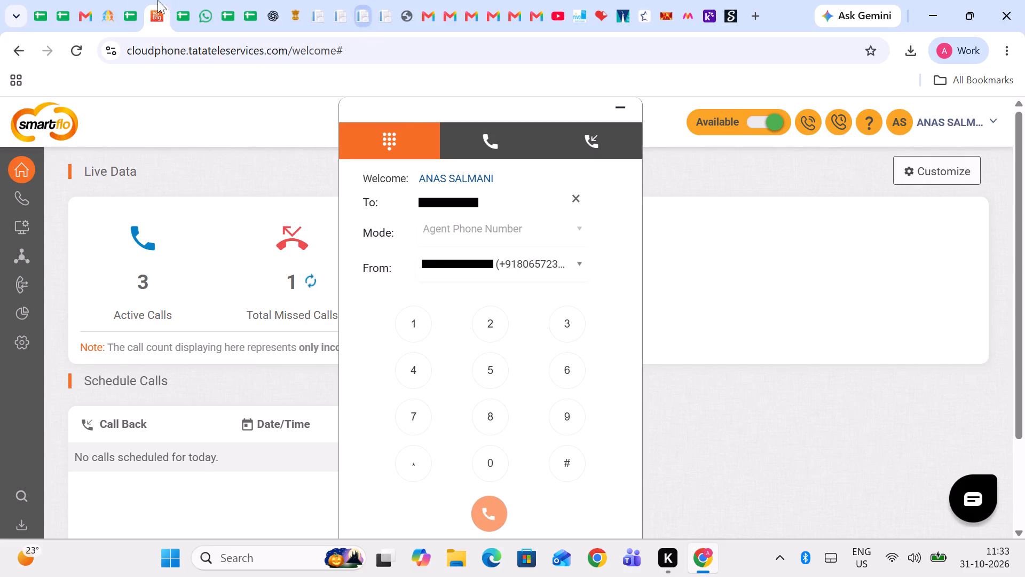
Replace the field text on the site open just before the resolved sheet with the copied phone number.
left_click(107, 0)
left_click(106, 227)
key("ctrl+a")
key("ctrl+v")
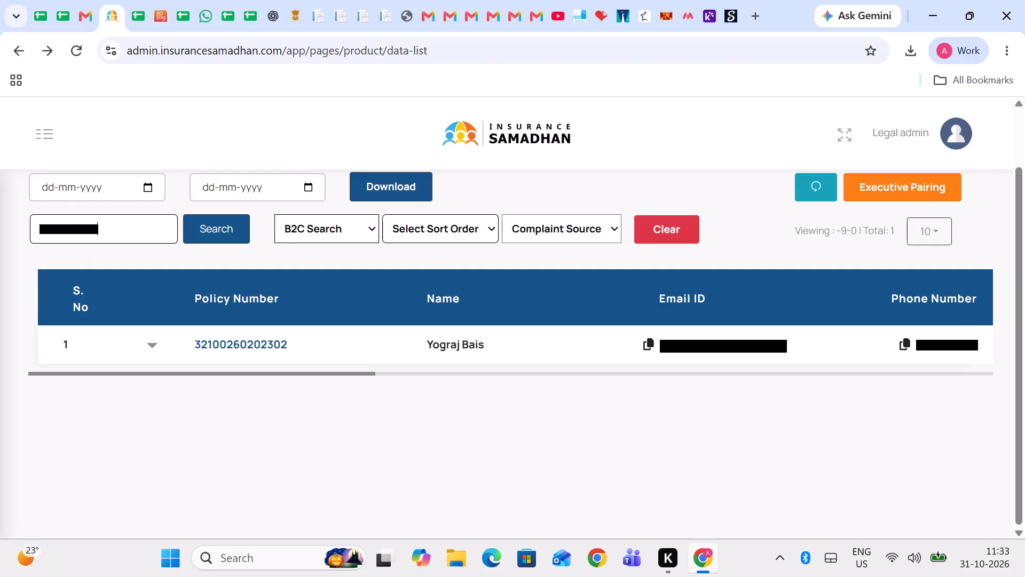
Search the complaint list for the pasted phone number and open the matching complaint's communication log.
key("ctrl+Return")
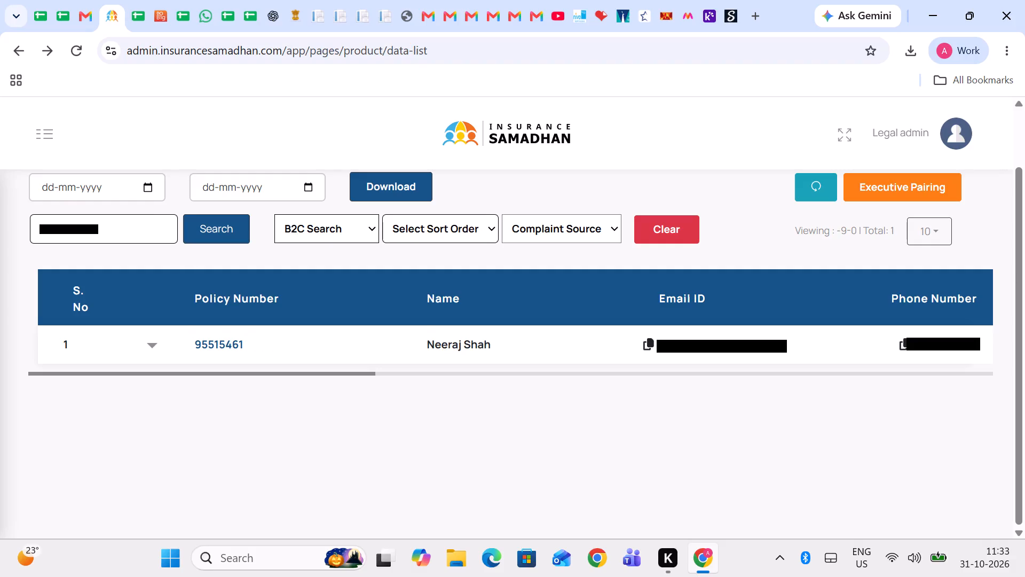
scroll(765, 400, "left", 2)
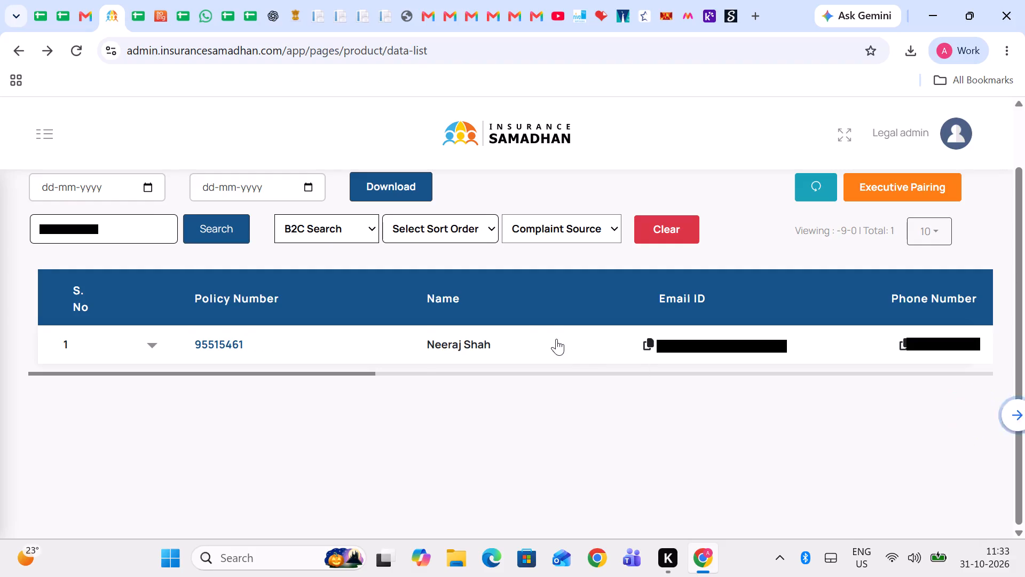
scroll(558, 341, "left", 1)
left_click(403, 348)
left_click(656, 402)
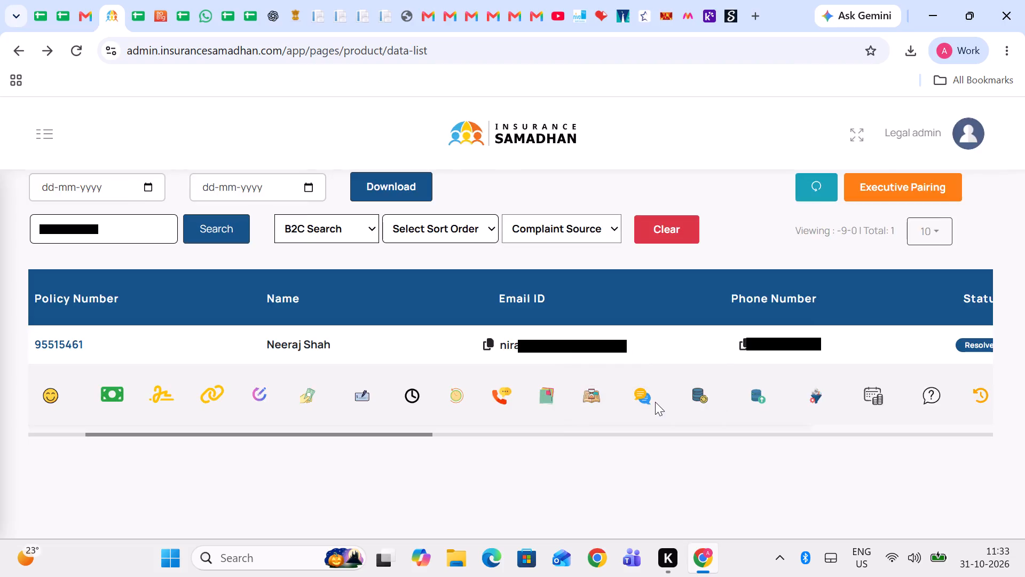
Add and save a comment with the description "busy" in the complaint's communication log, and close the log.
scroll(397, 389, "down", 1)
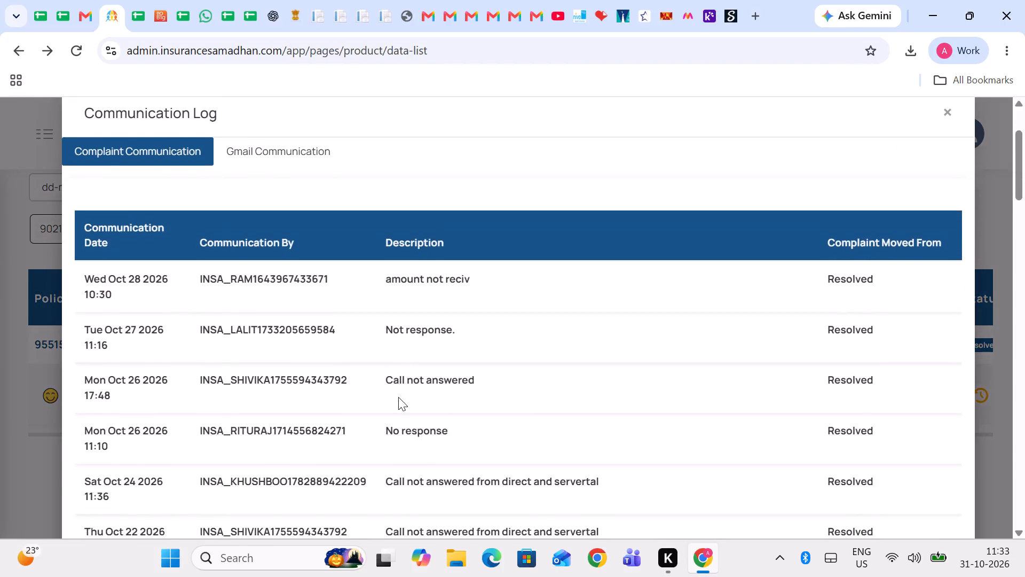
scroll(421, 431, "down", 6)
scroll(547, 467, "down", 6)
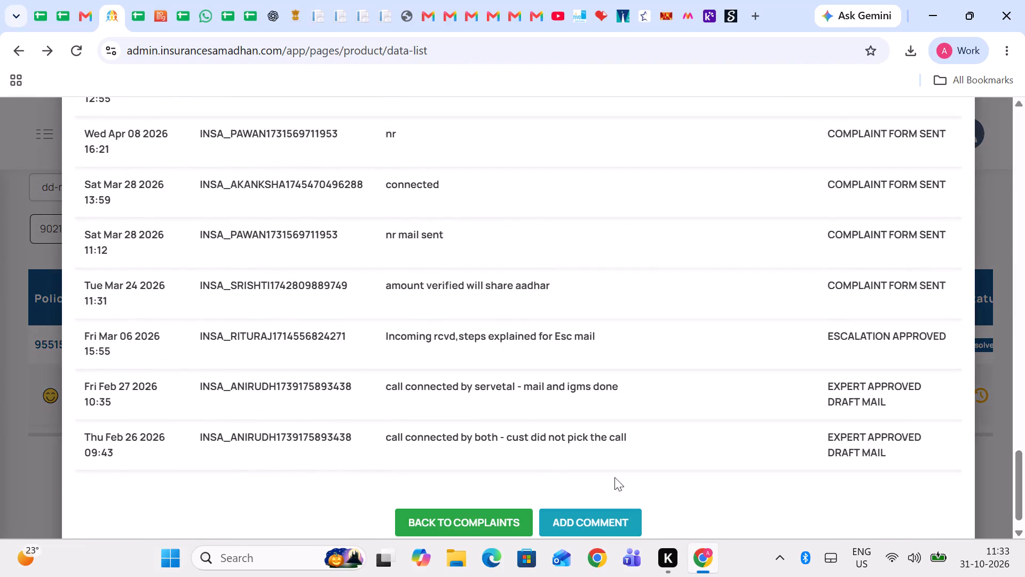
left_click(614, 478)
left_click(582, 515)
left_click(595, 488)
left_click(455, 438)
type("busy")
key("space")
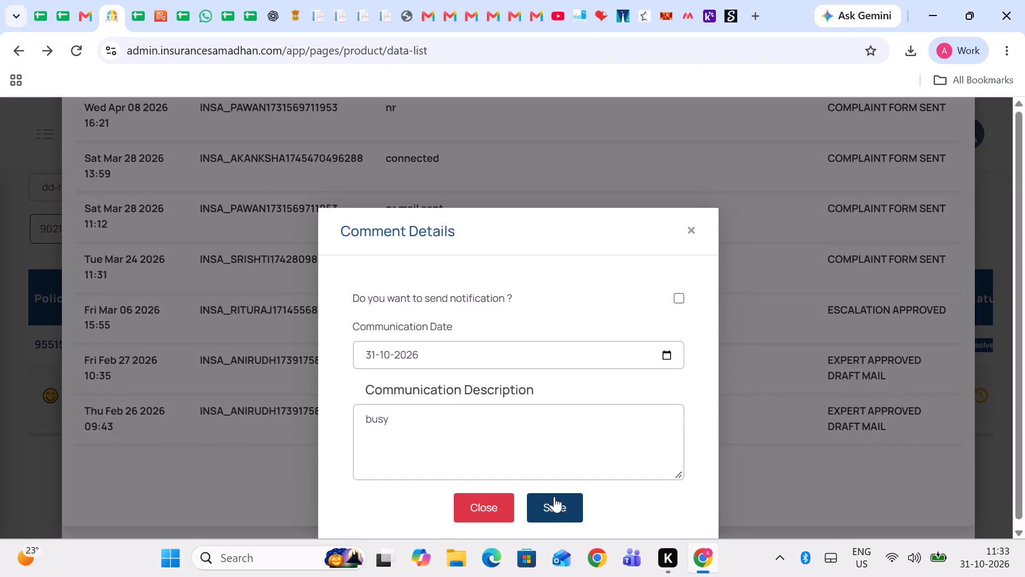
left_click(554, 496)
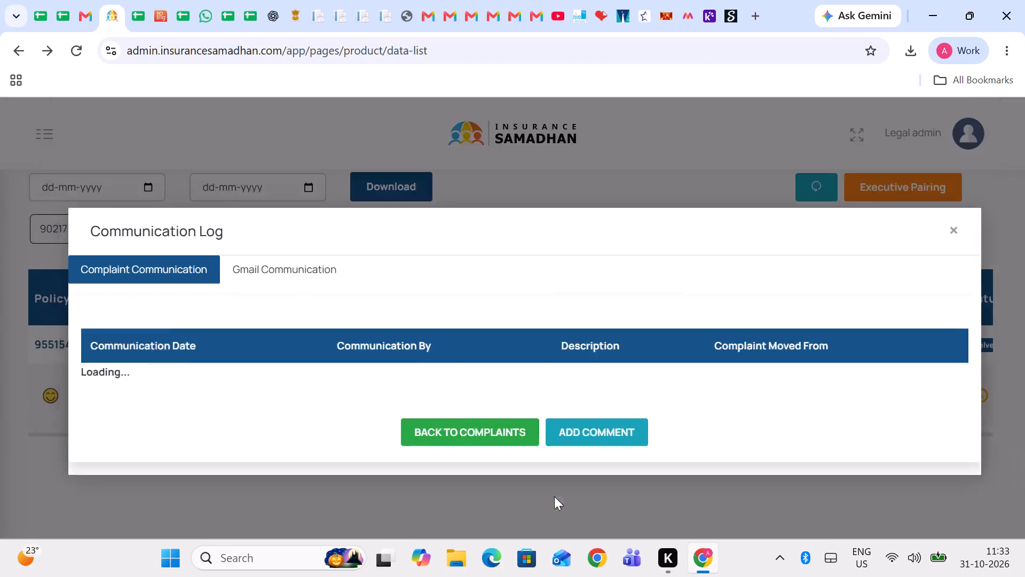
left_click(20, 264)
Set the Comments value of row 109 in Sheet20 of the resolved sheet to "no. busy".
left_click(141, 13)
key("Left")
key("Left")
key("Left")
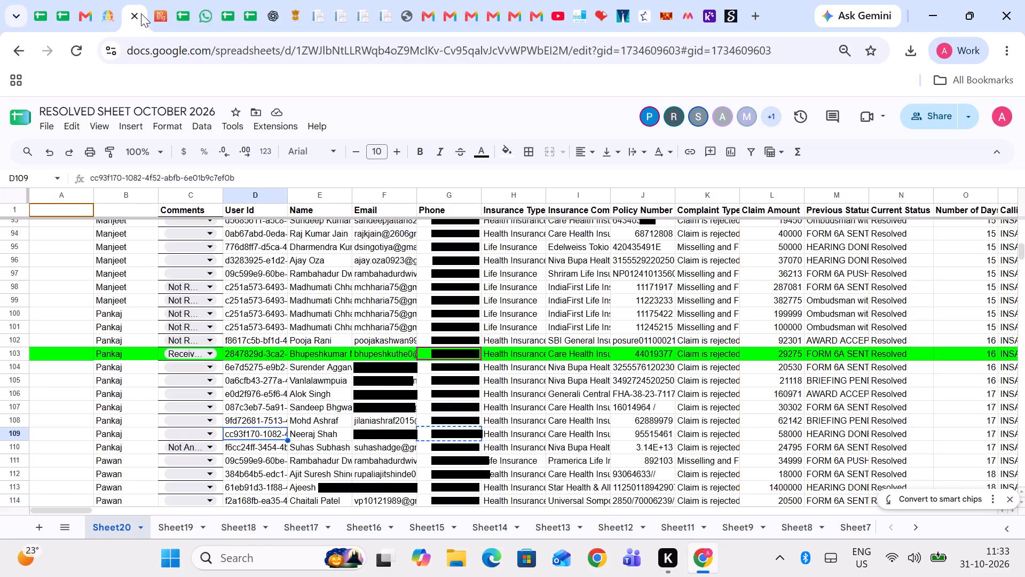
key("Left")
key("Return")
key("Up")
key("Up")
key("Up")
key("Up")
key("Return")
Copy the row 108 customer's phone number from the resolved sheet and enter it as the destination in the Smartflo dialer.
key("Up")
key("Up")
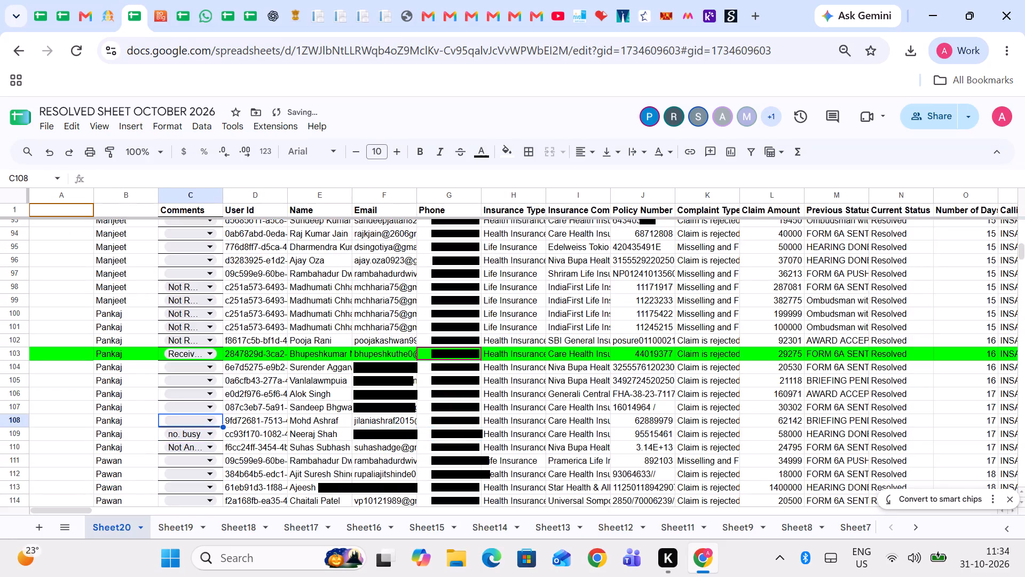
key("Right")
key("Right")
key("Right")
key("Right")
key("ctrl+c")
left_click(150, 0)
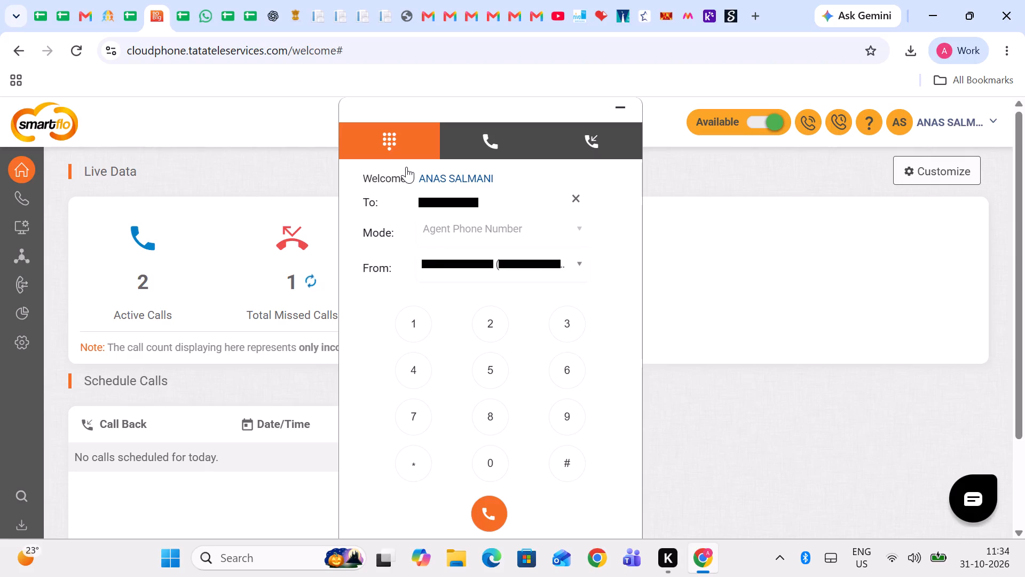
double_click(453, 200)
key("ctrl+v")
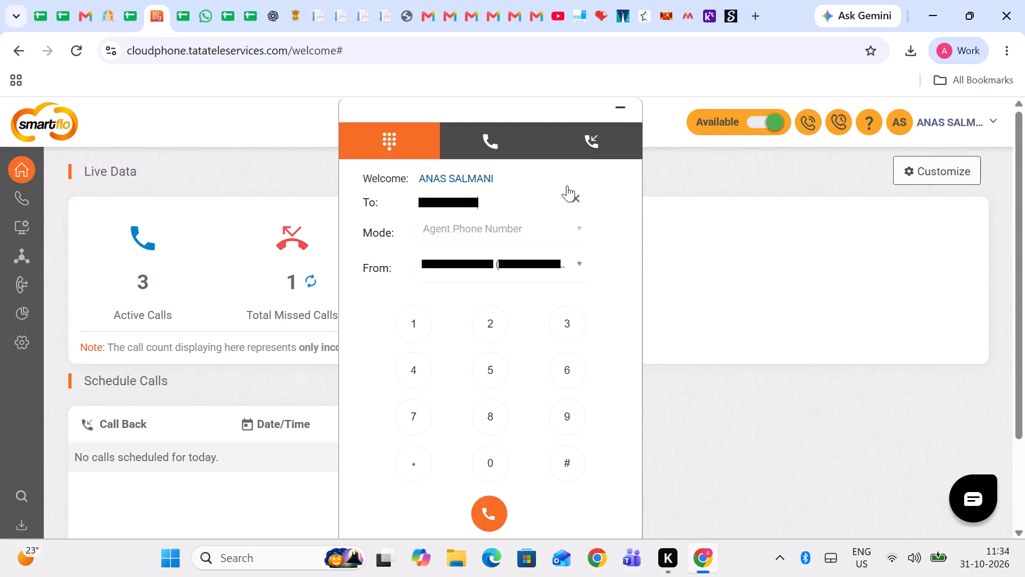
Clear the destination number in the Smartflo dialer.
left_click_drag(513, 201, 366, 213)
key("BackSpace")
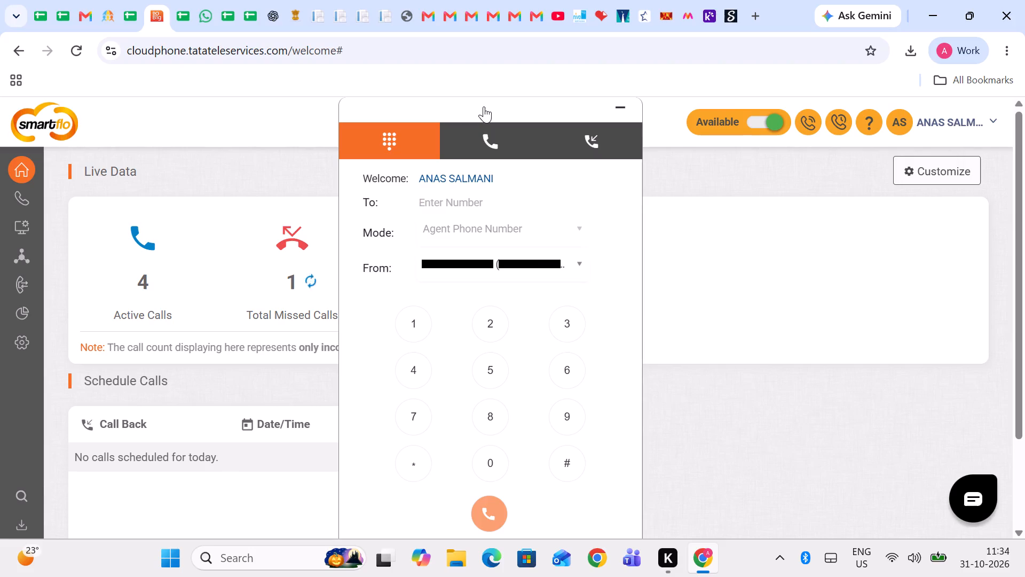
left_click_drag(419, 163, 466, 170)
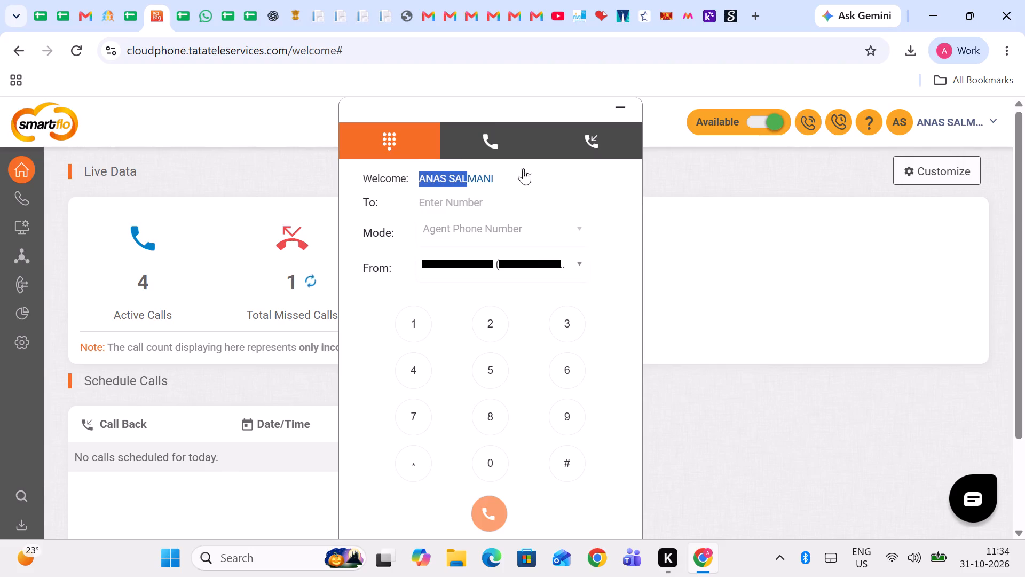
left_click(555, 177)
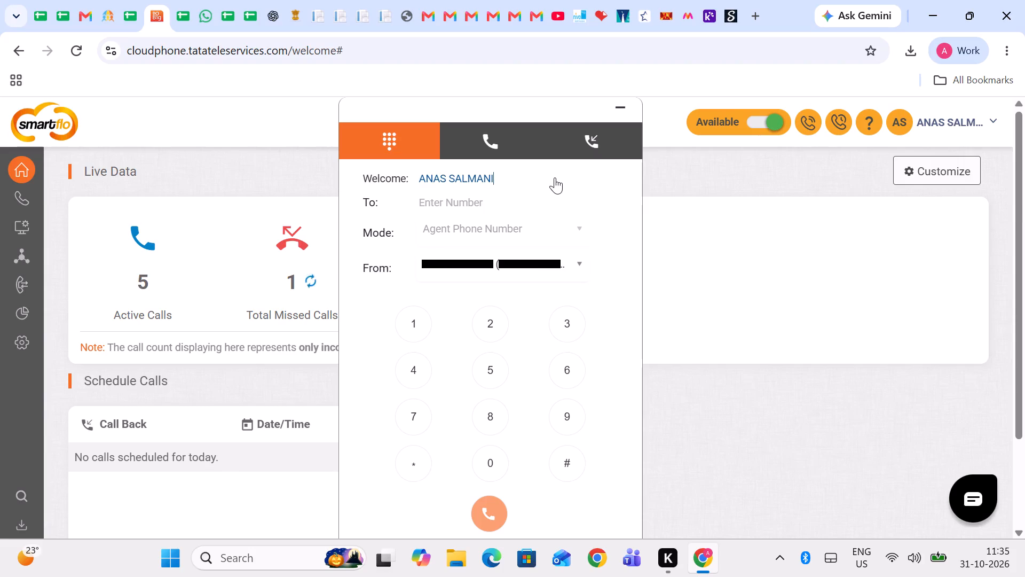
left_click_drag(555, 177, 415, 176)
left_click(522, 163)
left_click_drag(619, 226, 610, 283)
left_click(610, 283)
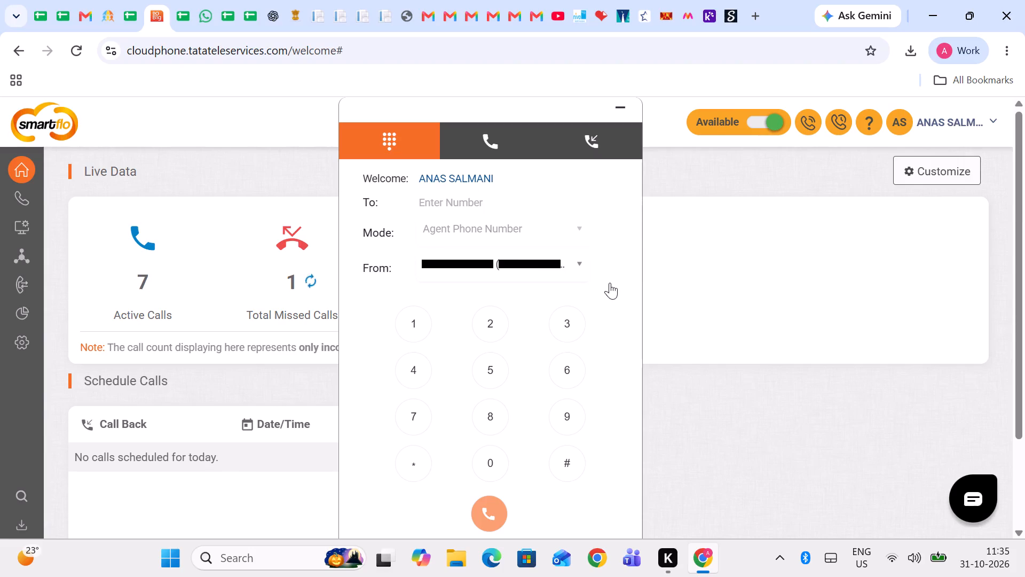
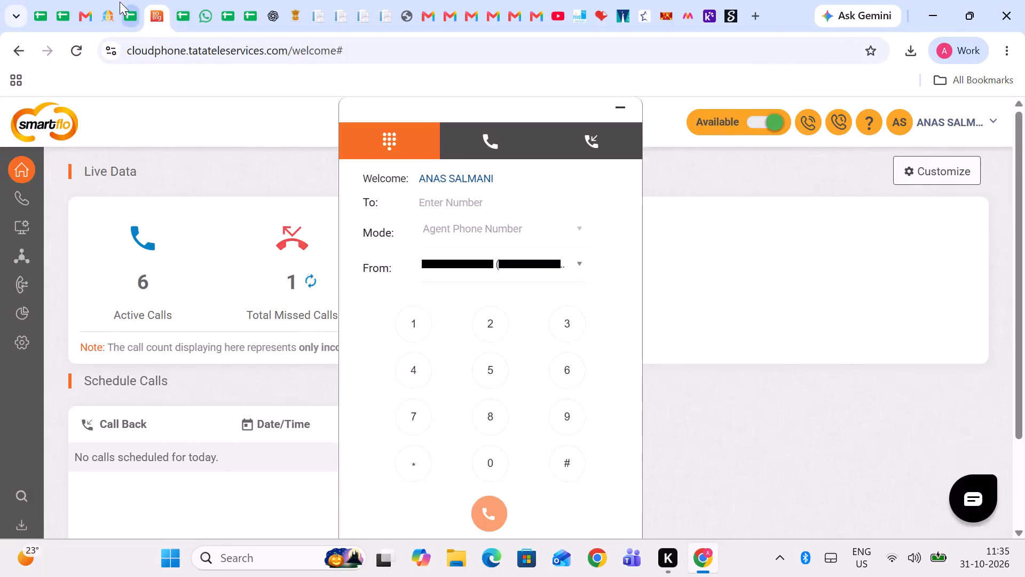
Copy the row 108 phone number from the resolved sheet and call it from the Smartflo dialer.
key("Left")
key("Left")
key("Left")
key("Left")
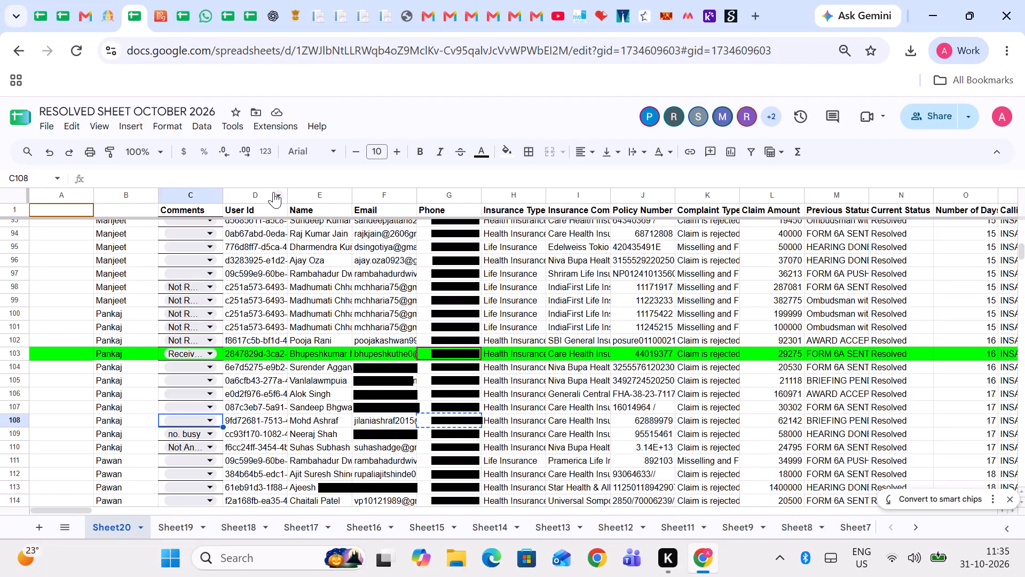
key("Right")
key("Right")
key("Right")
key("Right")
key("ctrl+c")
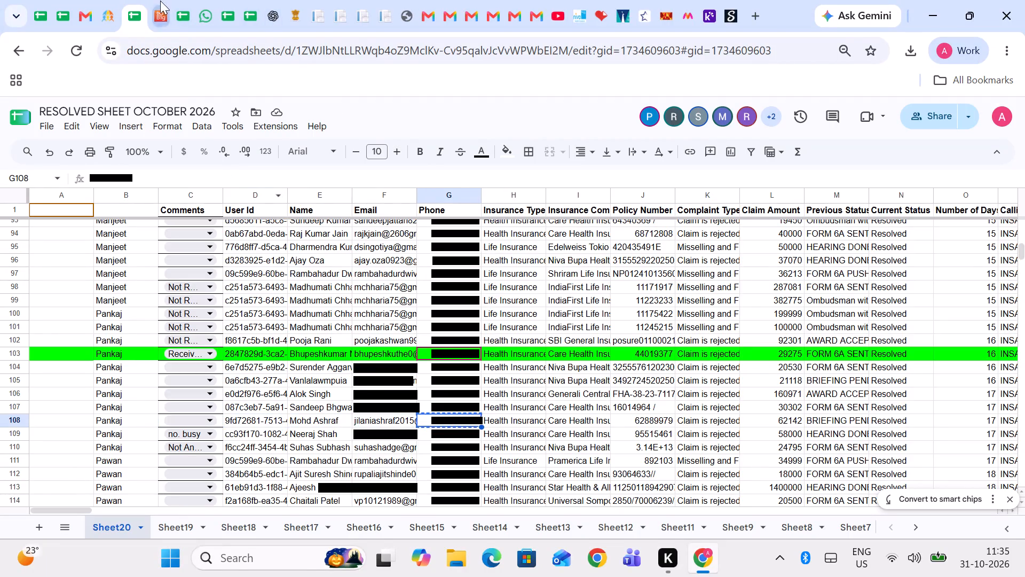
left_click(160, 1)
left_click(463, 203)
key("ctrl+v")
left_click(488, 517)
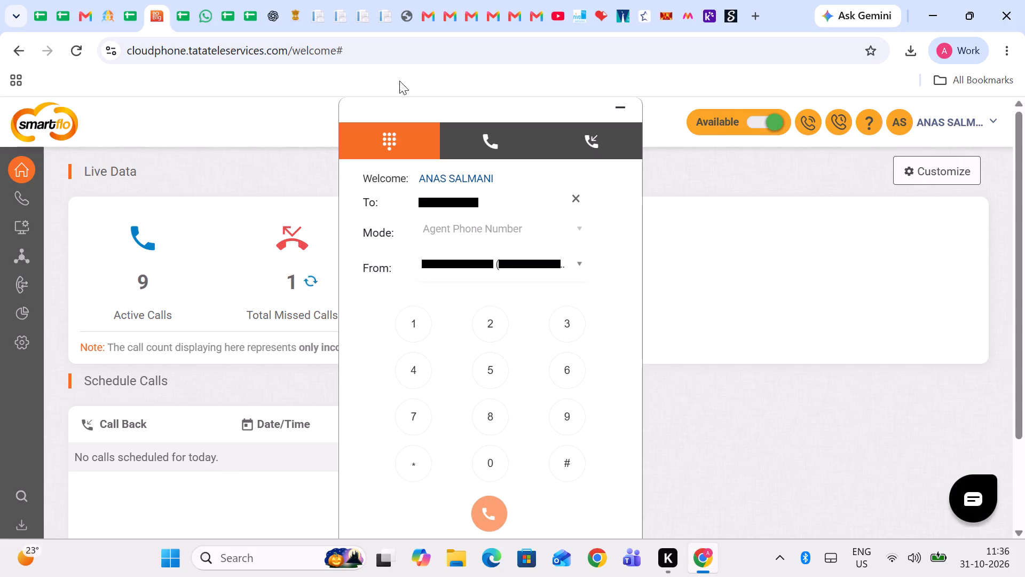
Switch to the Insurance Samadhan data list and search it for the copied phone number.
left_click(111, 0)
left_click(165, 0)
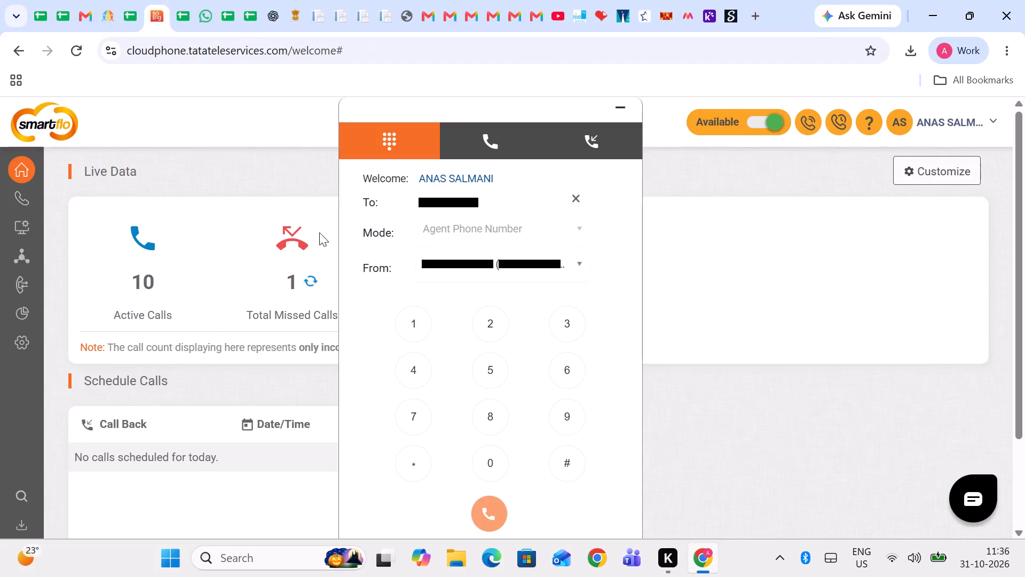
left_click(492, 203)
left_click(99, 0)
left_click_drag(111, 226, 21, 231)
key("ctrl+v")
key("ctrl+Return")
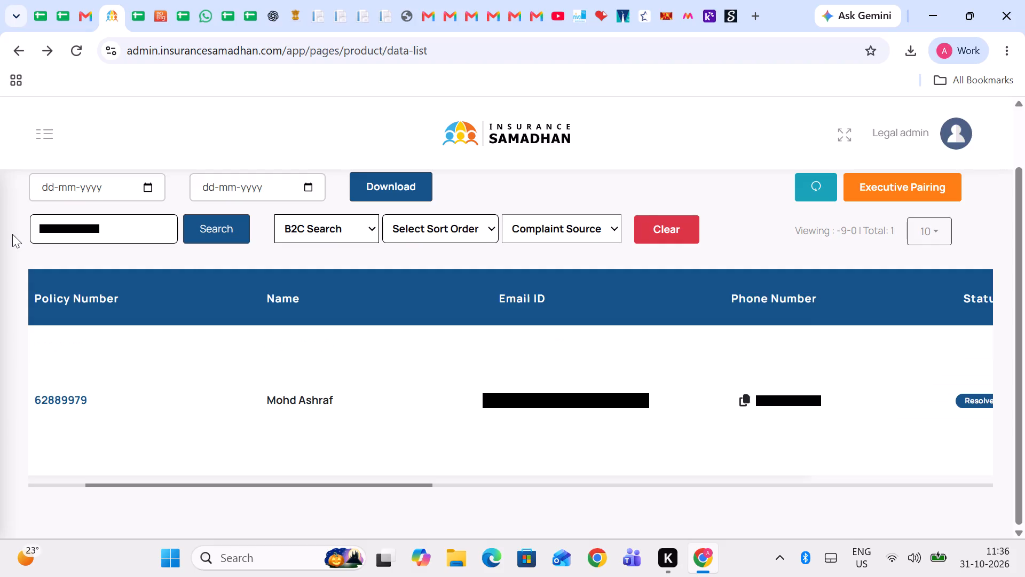
Open the communication log of the complaint found and dismiss the OneDrive backup notification.
scroll(163, 262, "down", 1)
scroll(404, 388, "left", 1)
left_click(266, 415)
scroll(266, 415, "down", 1)
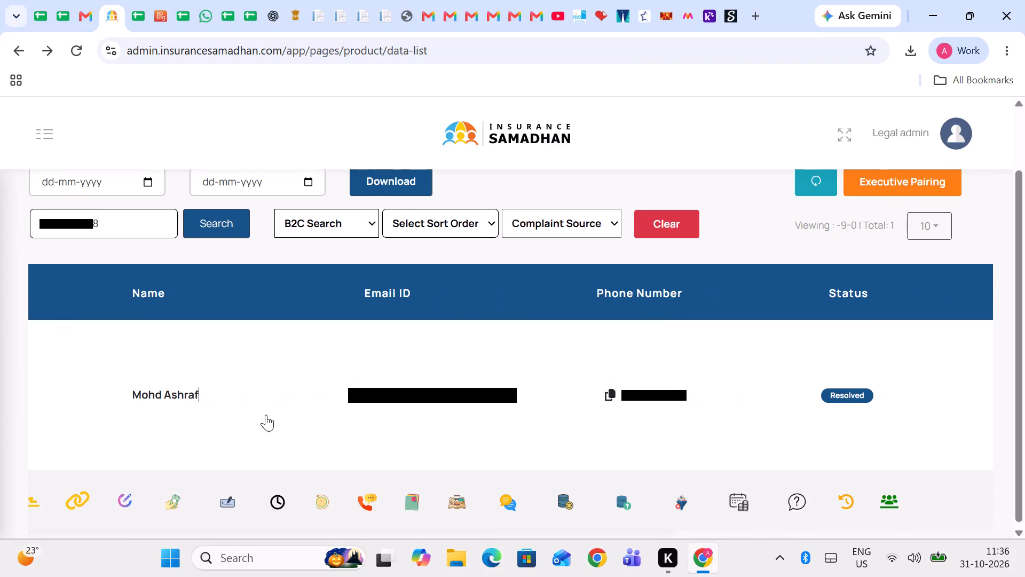
left_click(509, 506)
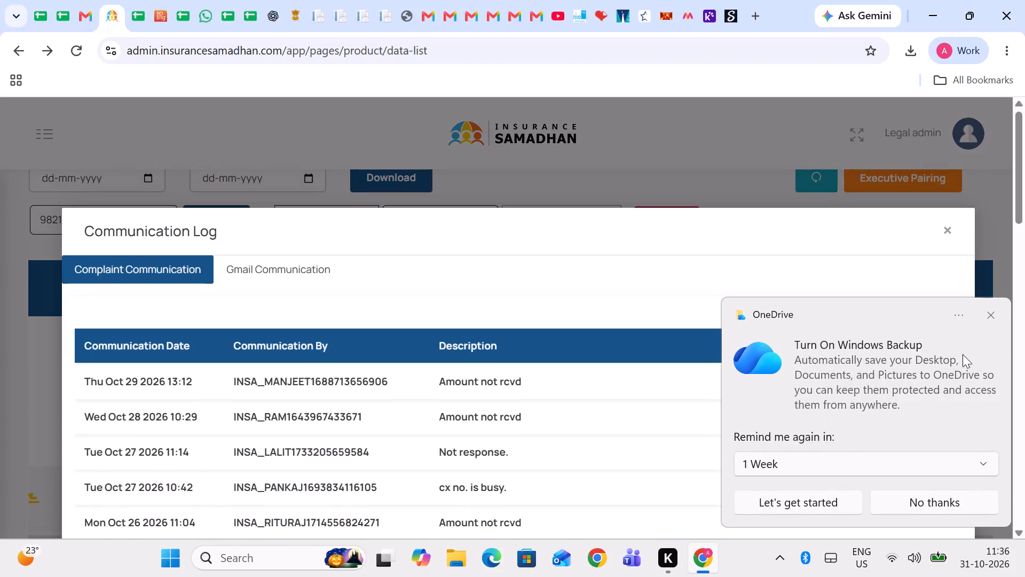
left_click(992, 304)
left_click(990, 314)
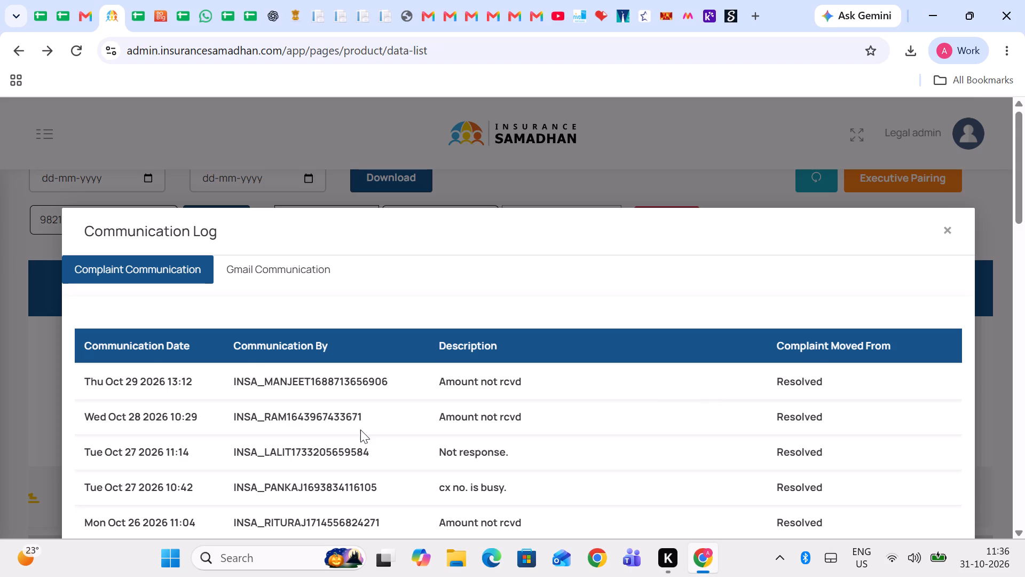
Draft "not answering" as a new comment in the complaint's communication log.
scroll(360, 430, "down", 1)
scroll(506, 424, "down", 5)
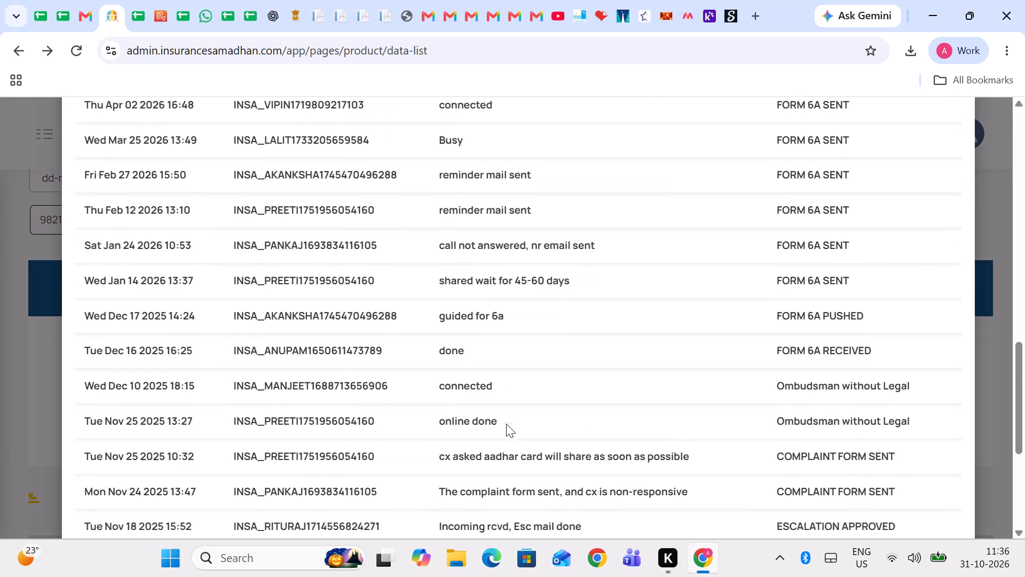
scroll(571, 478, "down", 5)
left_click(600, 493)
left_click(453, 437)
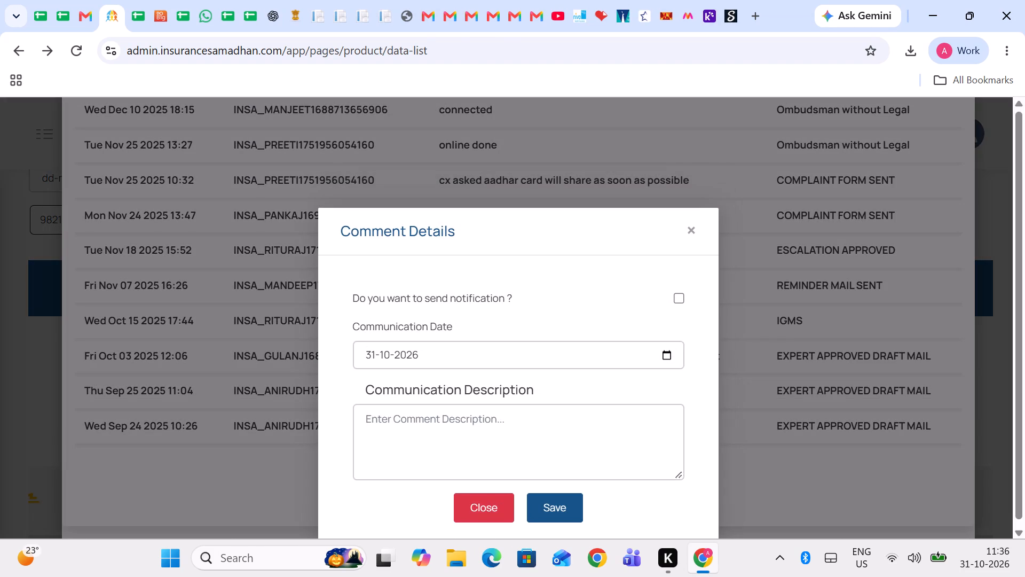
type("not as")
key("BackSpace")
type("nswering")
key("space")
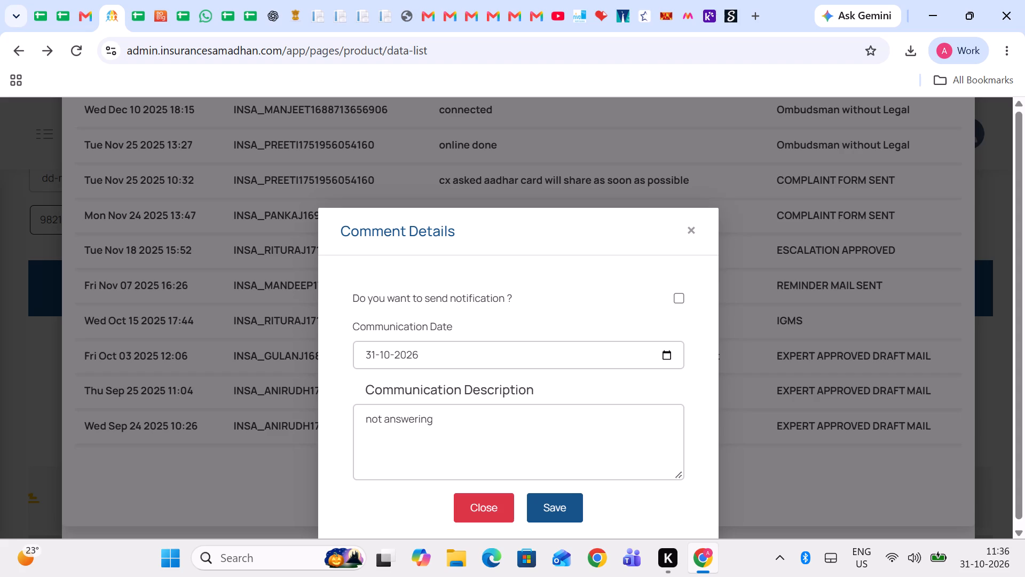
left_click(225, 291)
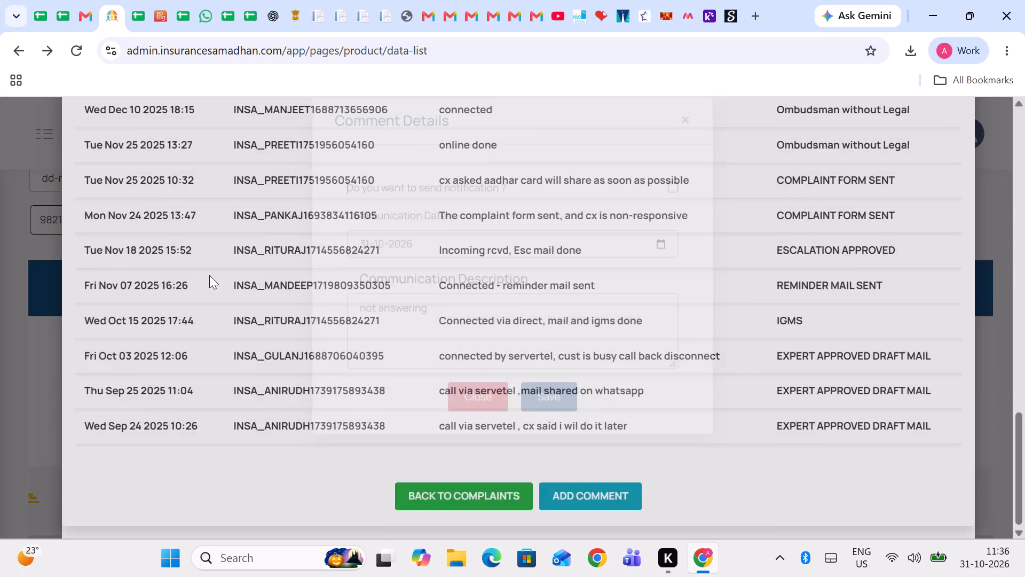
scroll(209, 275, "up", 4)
In the resolved sheet, set the Comments value for row 108 to Not Recieved.
left_click(131, 0)
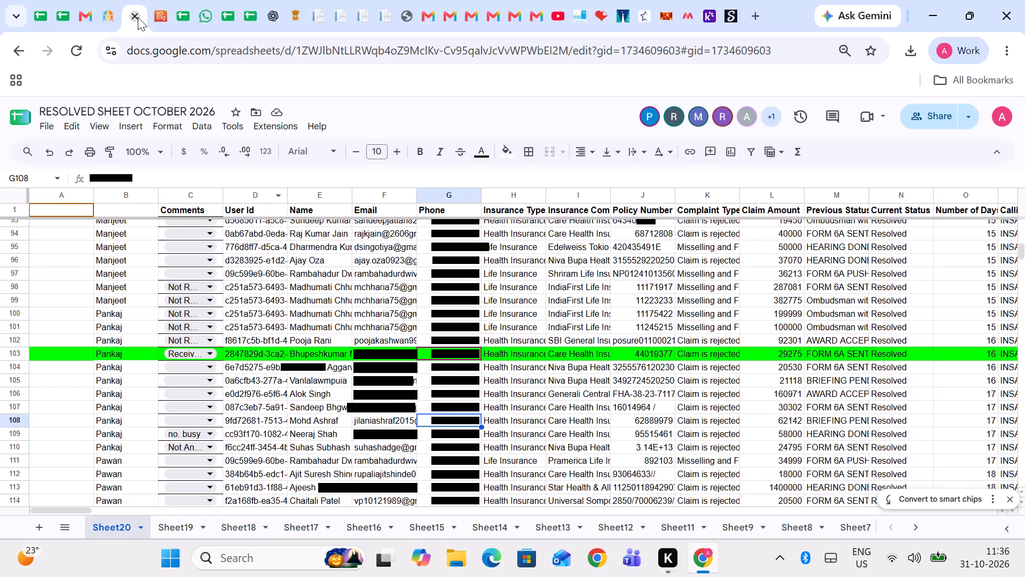
key("Left")
key("Left")
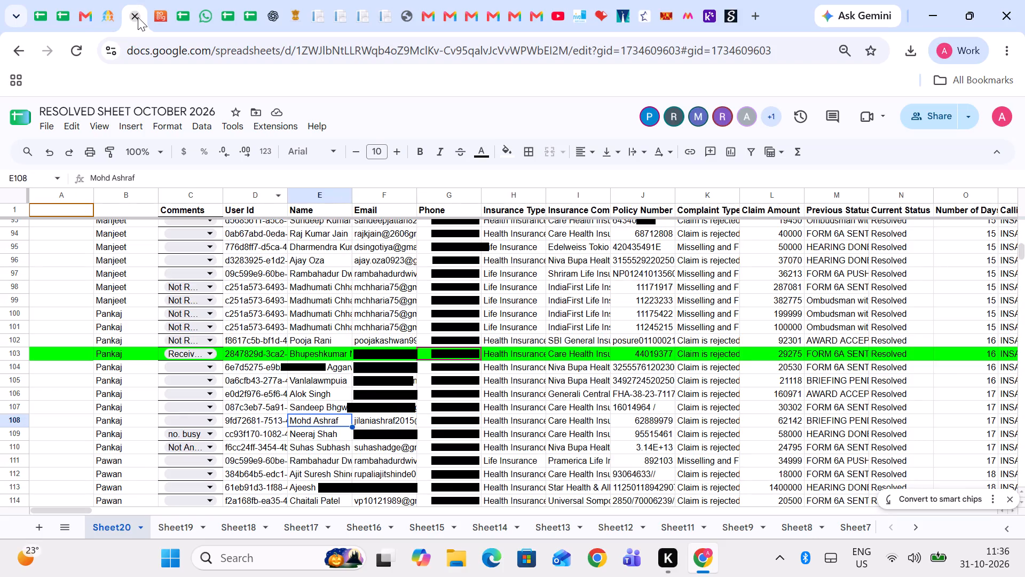
key("Right")
key("Right")
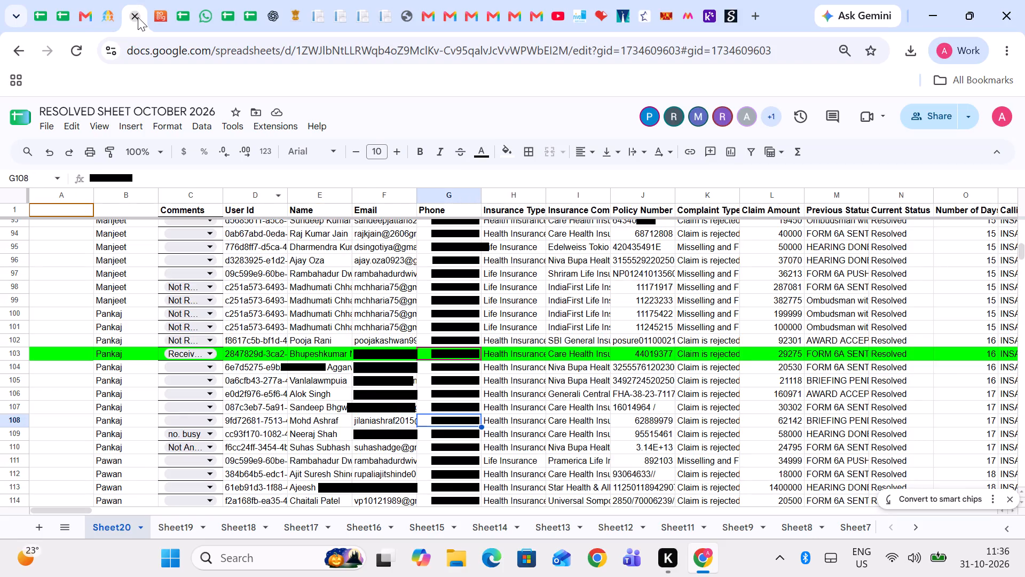
key("Right")
key("Right")
key("Left")
key("Left")
key("Left")
key("Left")
key("Left")
key("Left")
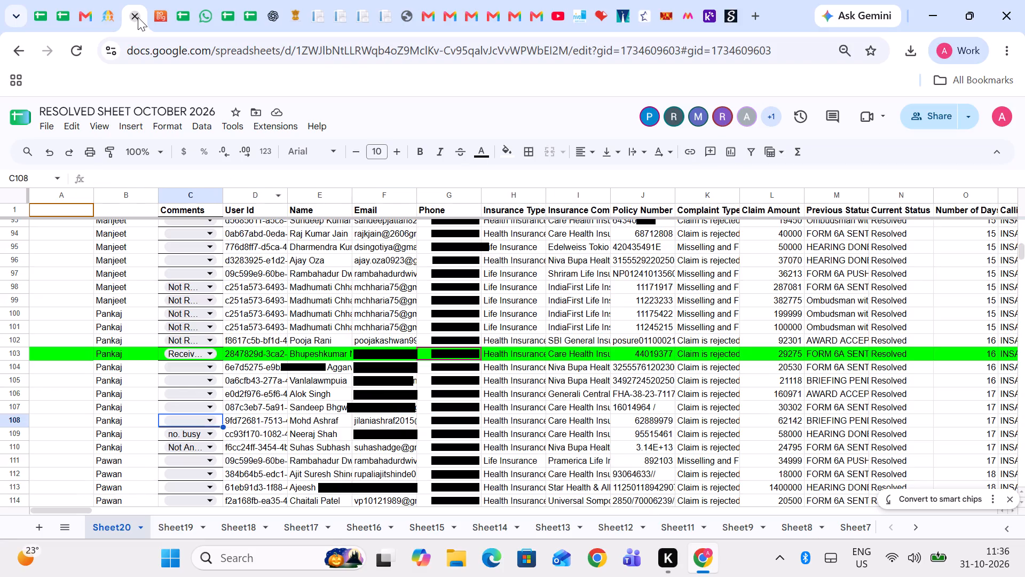
key("Return")
key("Down")
key("Down")
key("Down")
key("Return")
key("Up")
key("Return")
key("Down")
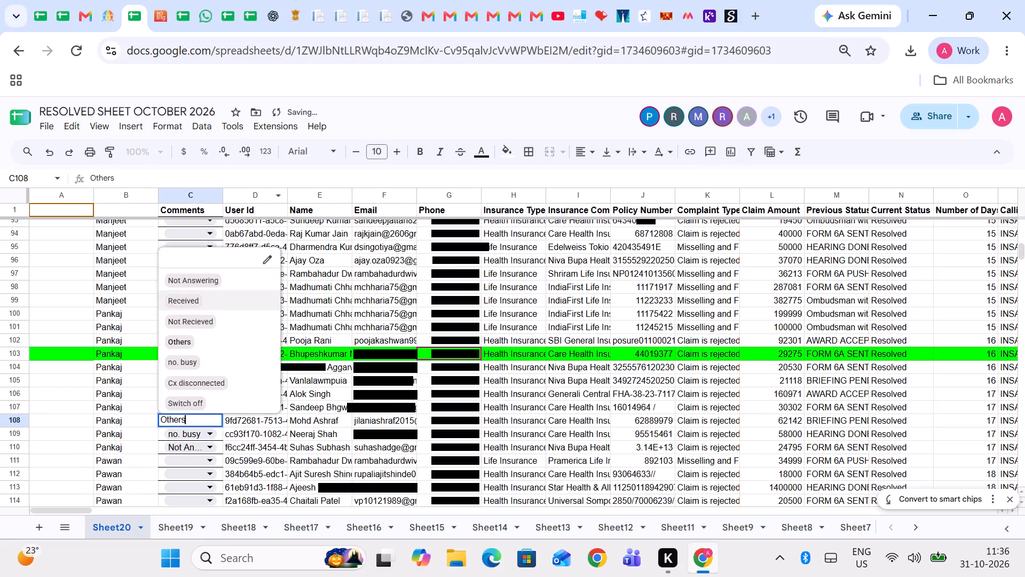
key("Down")
key("Return")
key("Up")
Copy the "Amount not rcvd" description from the Thu Oct 29 2026 log entry and save it as the complaint's new comment.
left_click(108, 0)
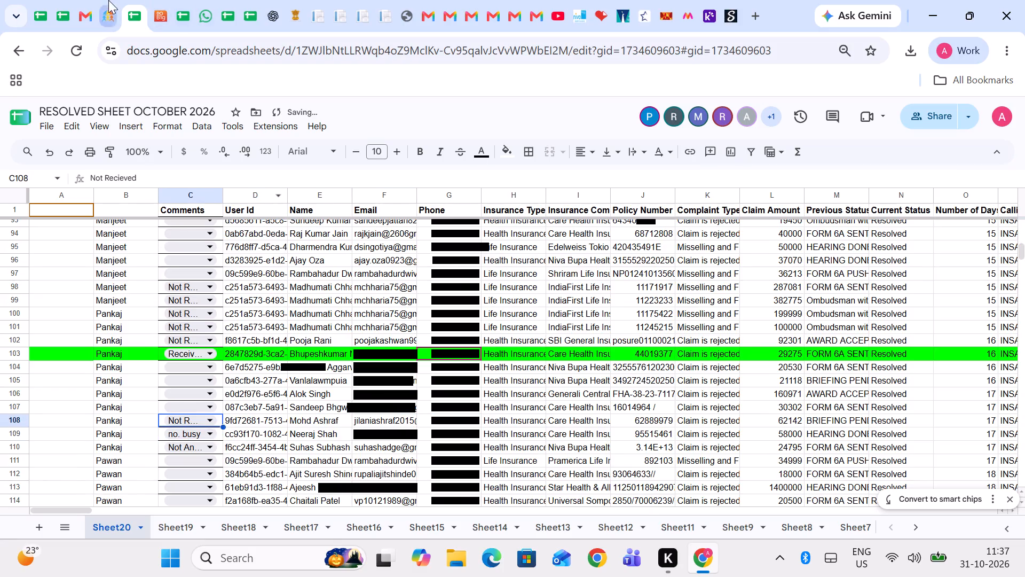
left_click_drag(431, 203, 551, 213)
key("ctrl+c")
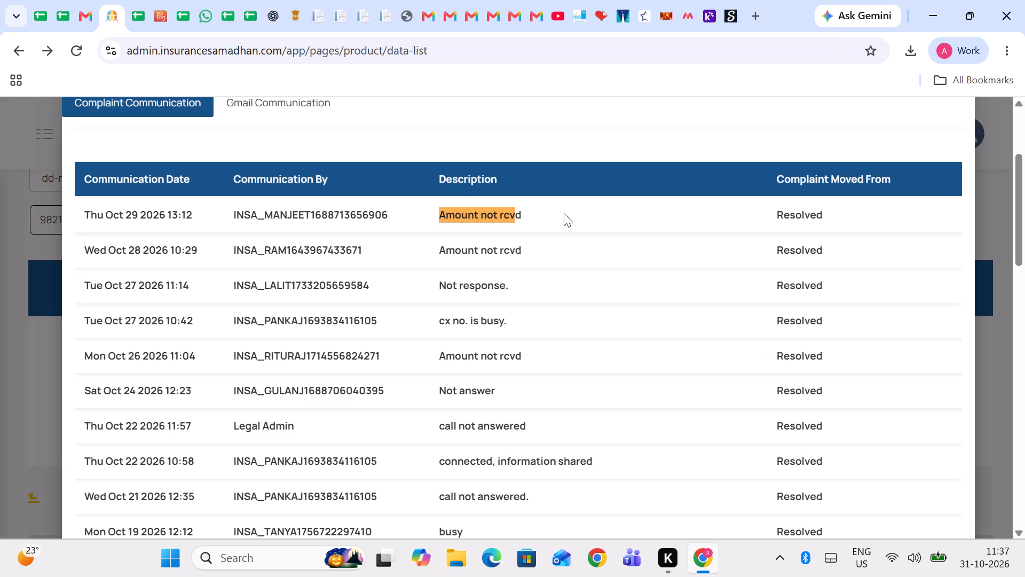
key("ctrl+c")
key("ctrl+c")
scroll(564, 213, "down", 6)
scroll(672, 501, "down", 4)
left_click(591, 492)
left_click(502, 429, "ctrl")
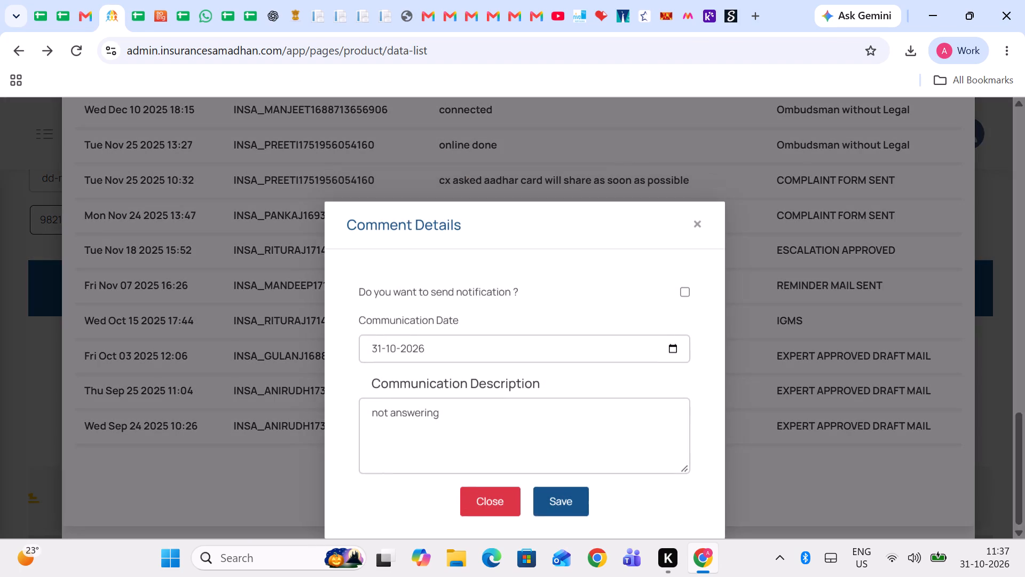
key("ctrl+v")
key("ctrl+a")
key("ctrl+v")
left_click(541, 497)
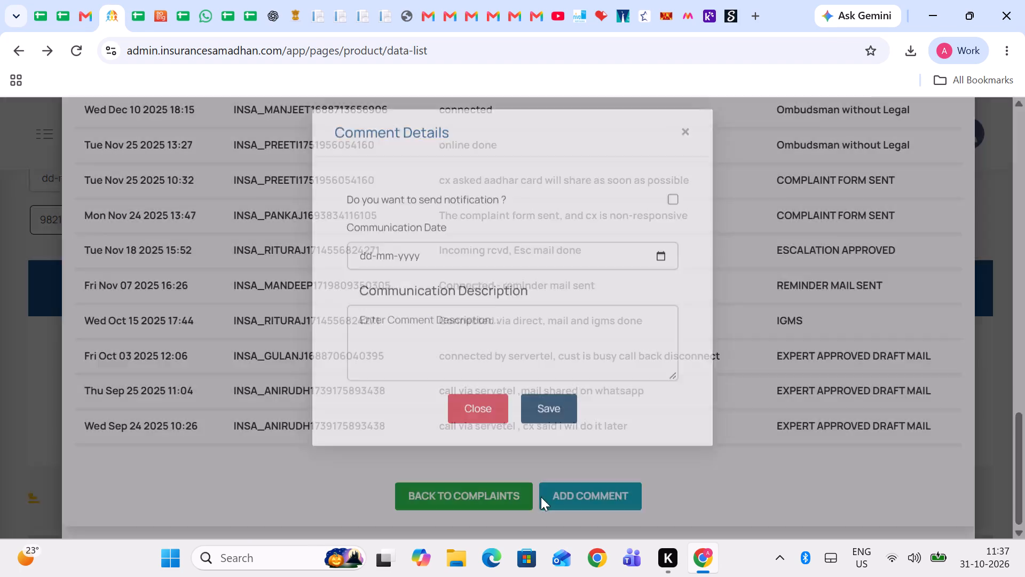
left_click(0, 305)
Return to the resolved sheet and copy the row 107 phone number.
left_click(139, 3)
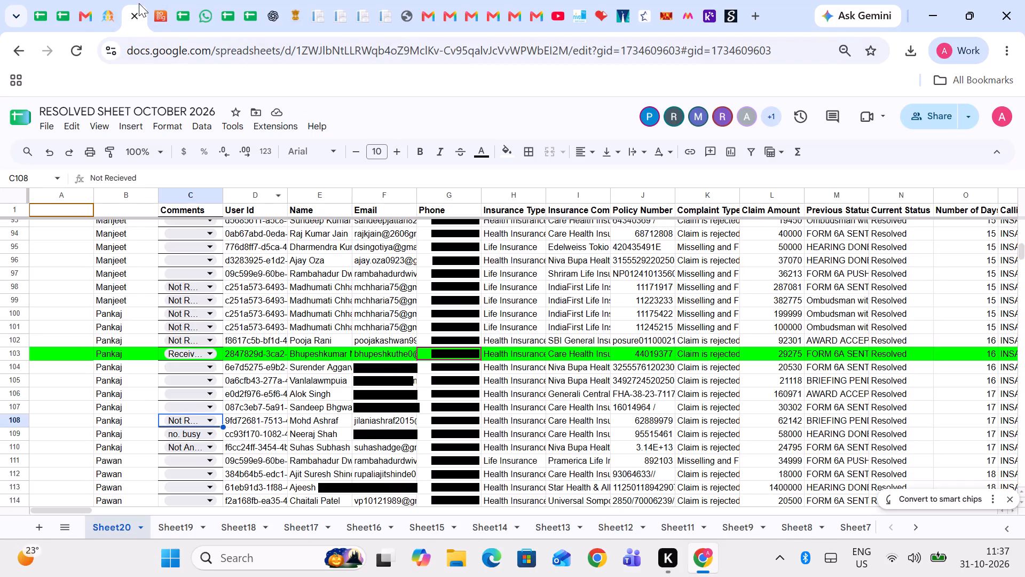
key("Up")
key("Right")
key("Right")
key("Right")
key("Right")
key("ctrl+c")
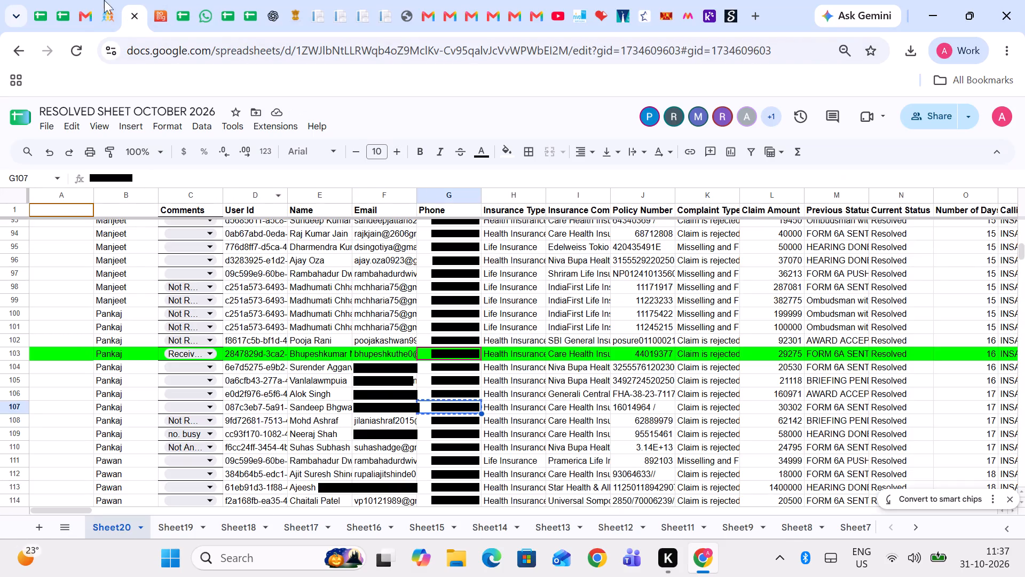
Switch to the complaint portal and search it for the phone number copied from row 107.
left_click(112, 0)
left_click_drag(106, 212, 0, 235)
key("ctrl+v")
key("ctrl+Return")
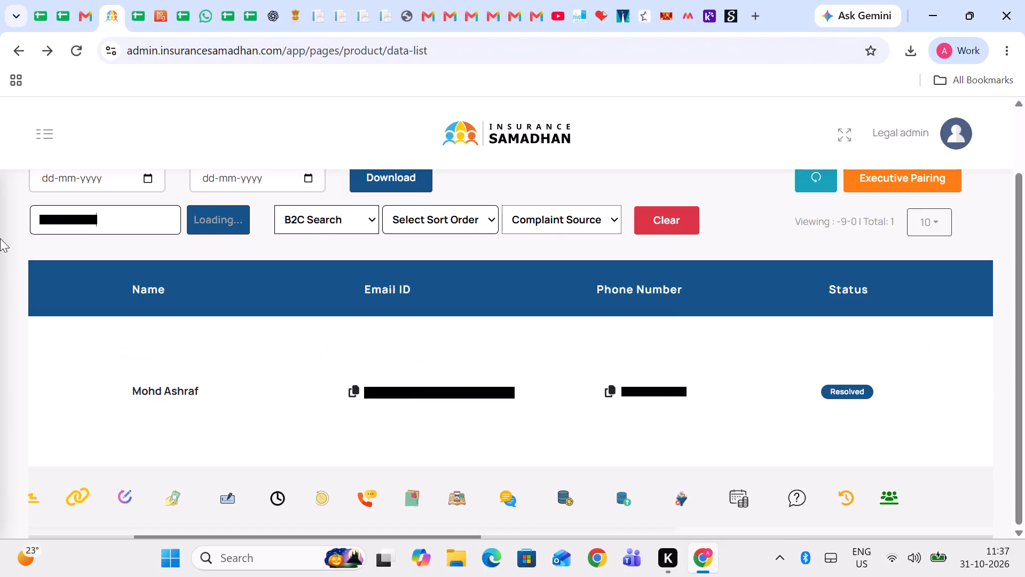
Switch to the Smartflo dialer and replace the number to call with the copied row 107 phone number.
left_click(166, 0)
left_click_drag(442, 189, 441, 198)
double_click(438, 208)
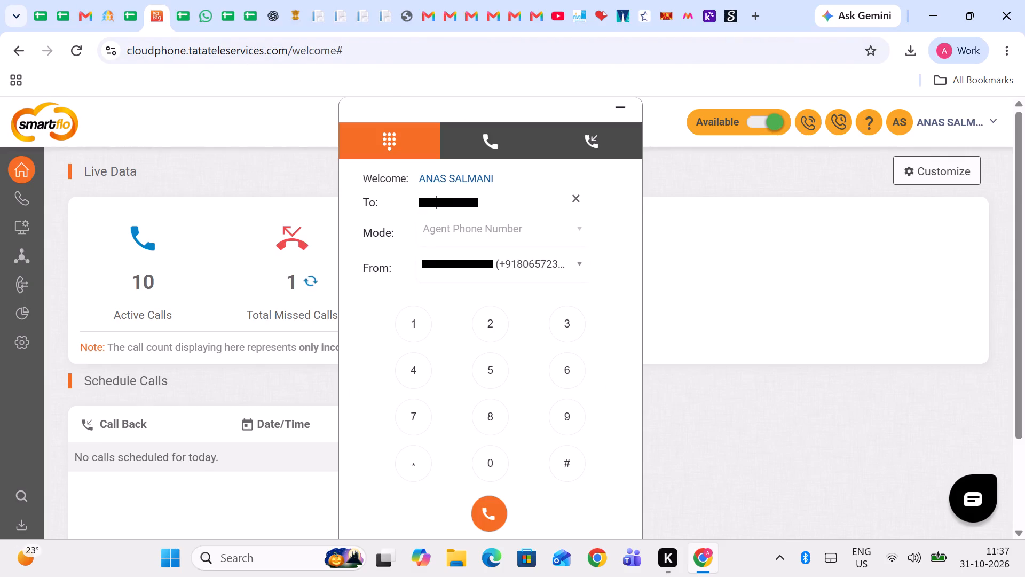
key("ctrl+v")
Back in the complaint portal, copy the phone number of the customer's Resolved complaint and open that complaint's communication log to review its entries.
left_click(116, 0)
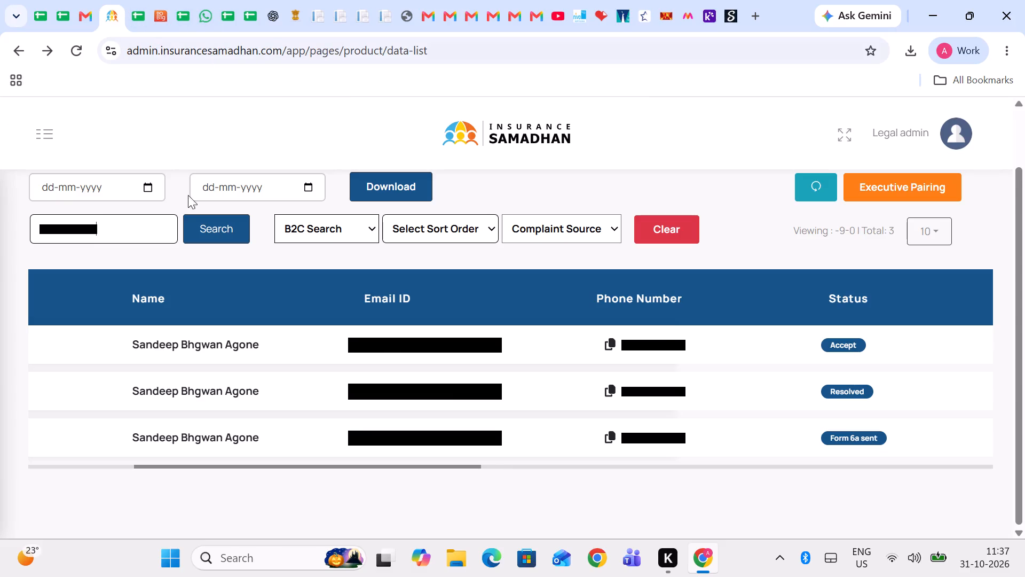
scroll(348, 378, "right", 1)
scroll(348, 378, "left", 2)
scroll(348, 378, "right", 1)
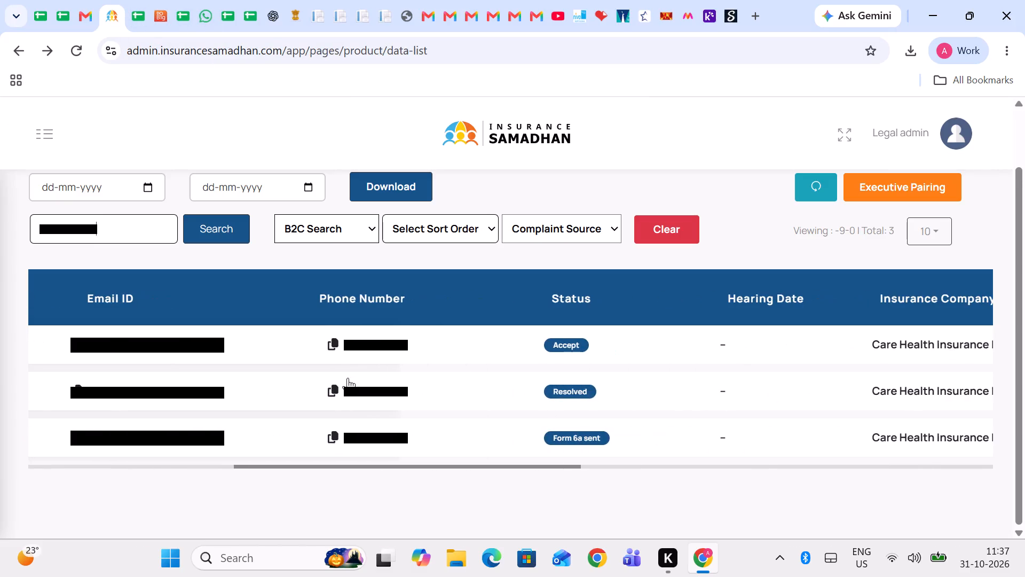
scroll(348, 378, "right", 2)
scroll(532, 390, "left", 2)
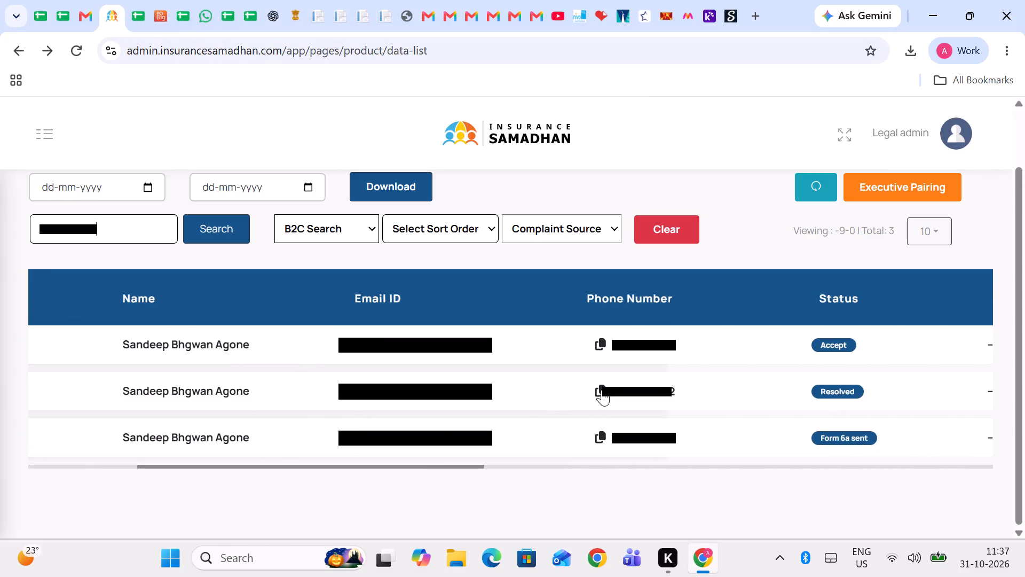
left_click(602, 389)
left_click(268, 383)
left_click(511, 444)
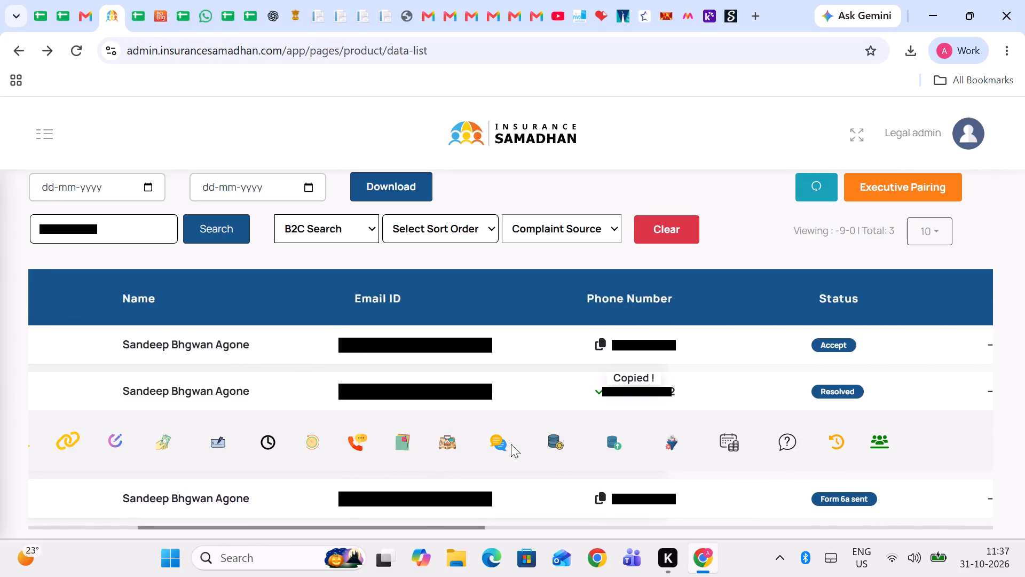
scroll(409, 452, "down", 1)
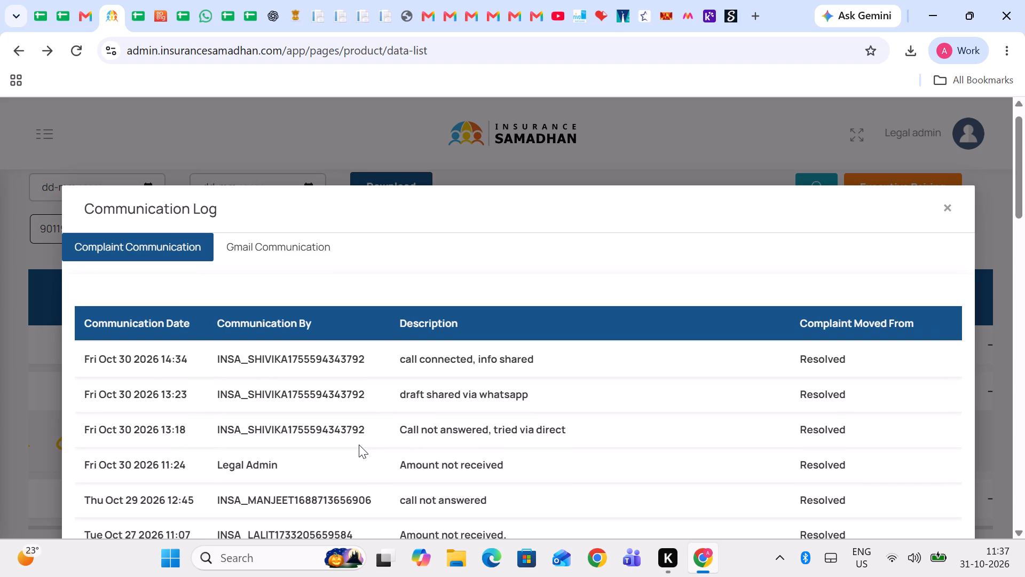
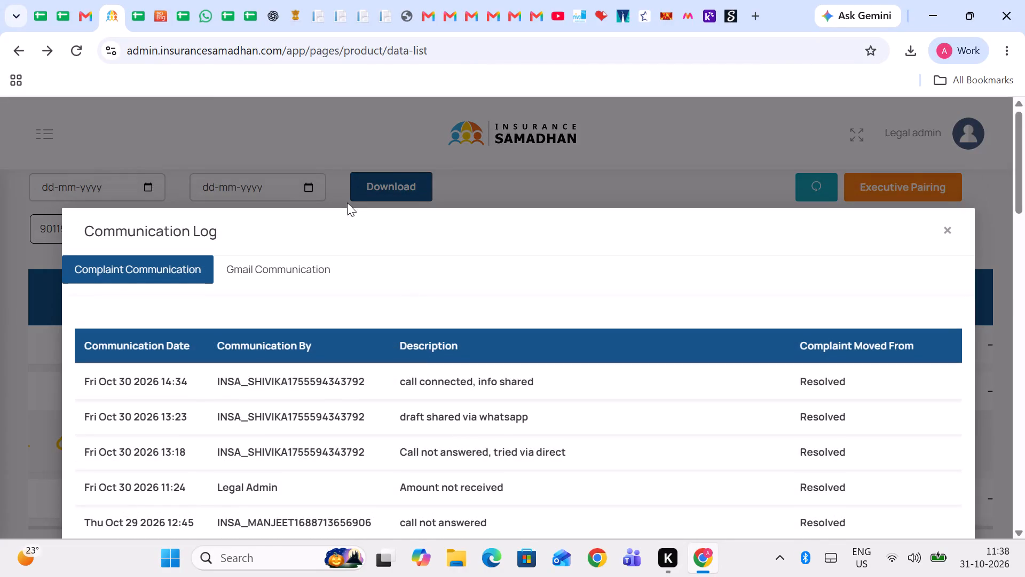
Close the resolved complaint's communication log to return to the complaint list.
left_click(303, 174)
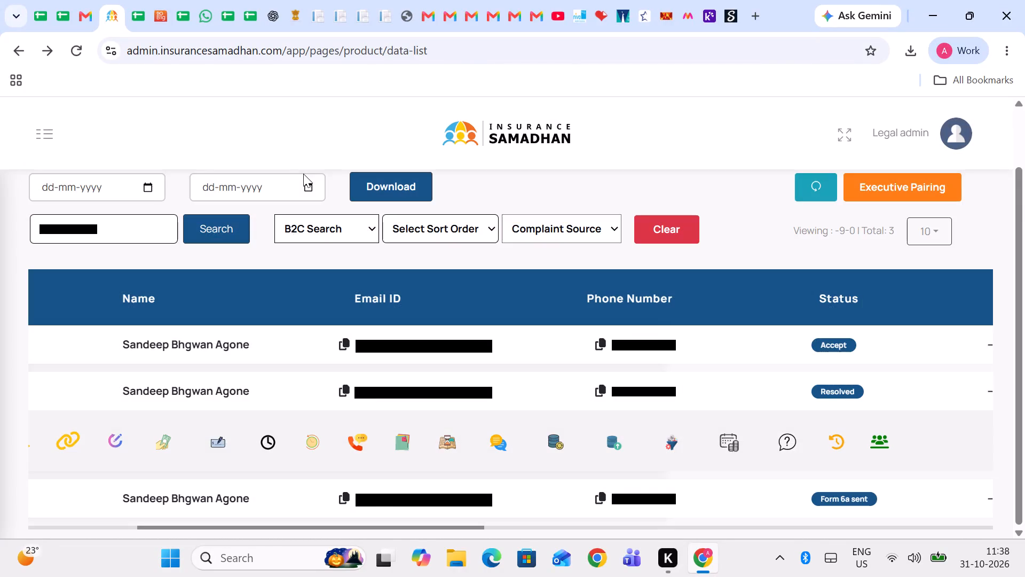
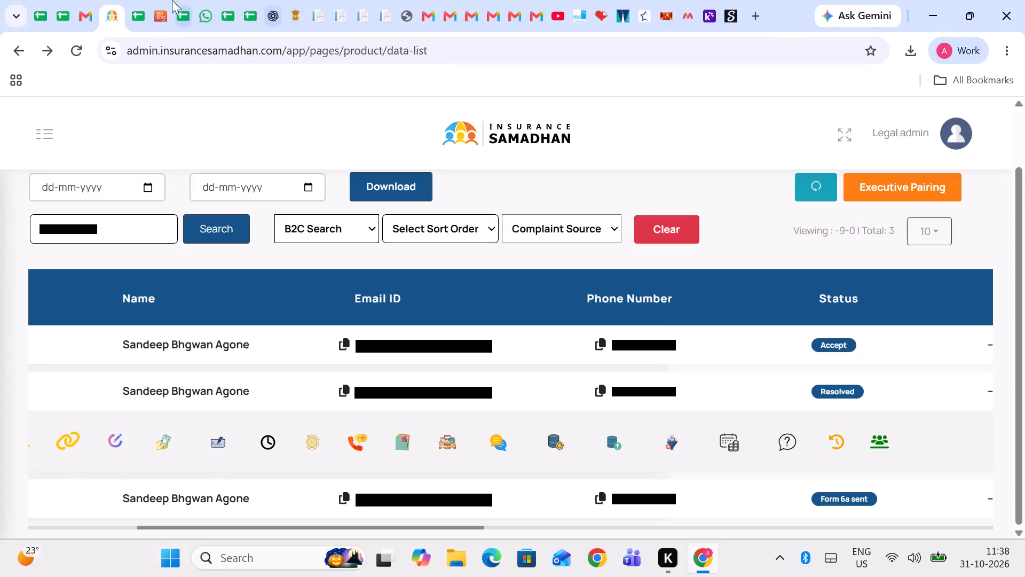
Switch to Smartflo and place a call to the customer number already entered in the dialer.
left_click(159, 1)
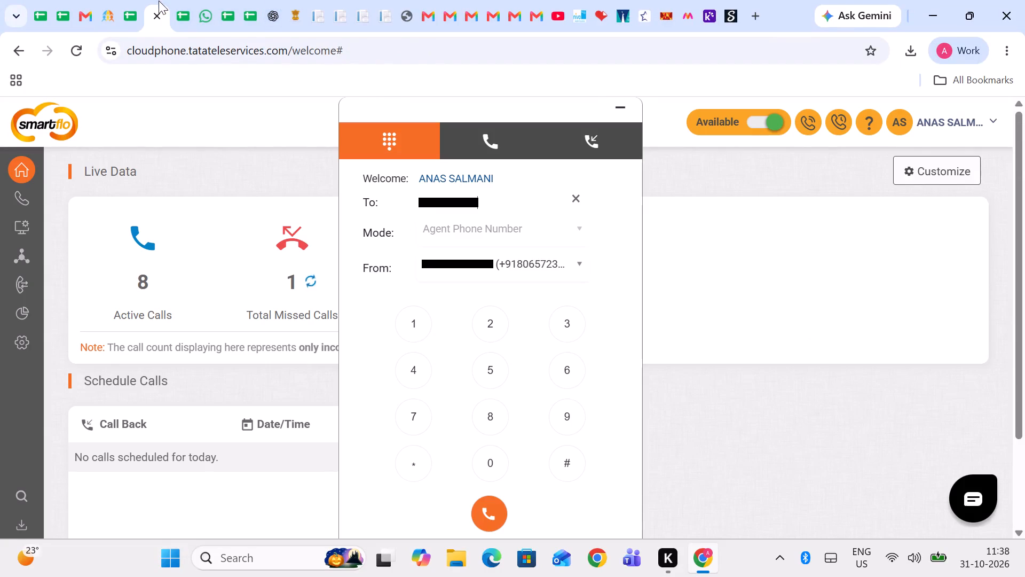
left_click(483, 502)
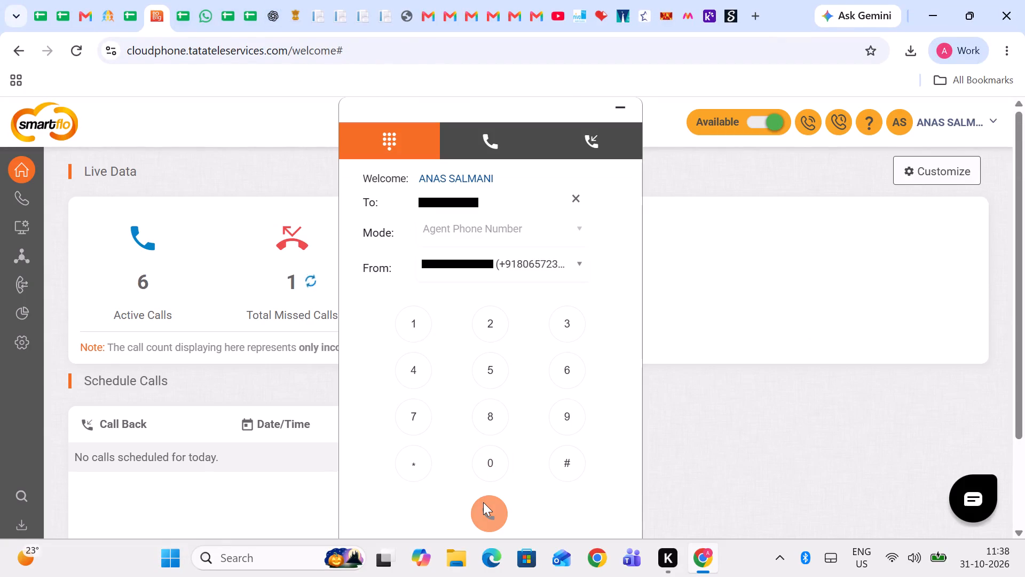
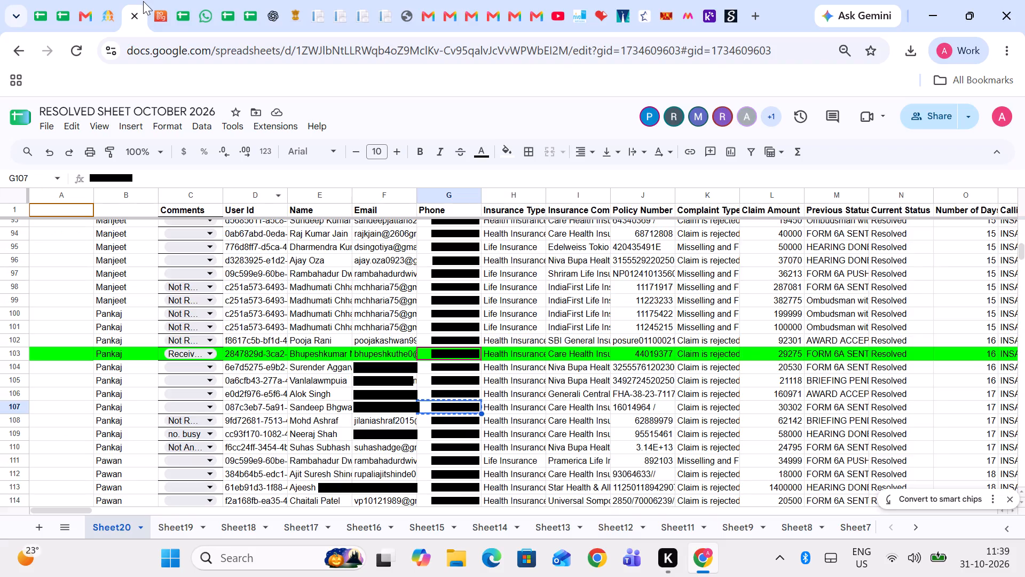
Copy the row 108 customer's email from the resolved sheet and search for it on Insurance Samadhan.
key("Left")
key("Left")
key("Left")
key("Down")
key("Right")
key("Right")
key("ctrl+c")
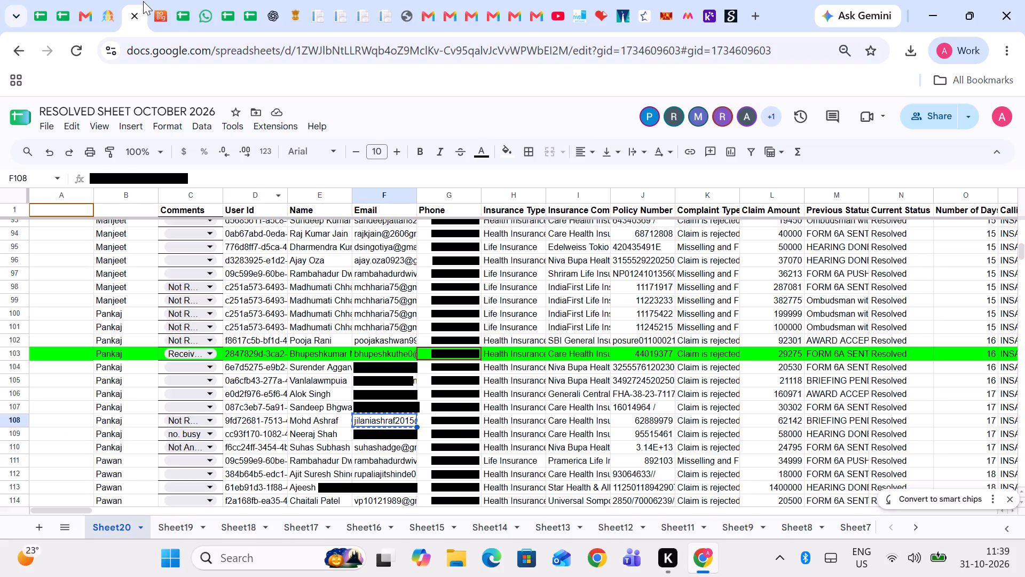
left_click(111, 0)
left_click_drag(116, 227, 30, 246)
key("ctrl+v")
key("ctrl+Return")
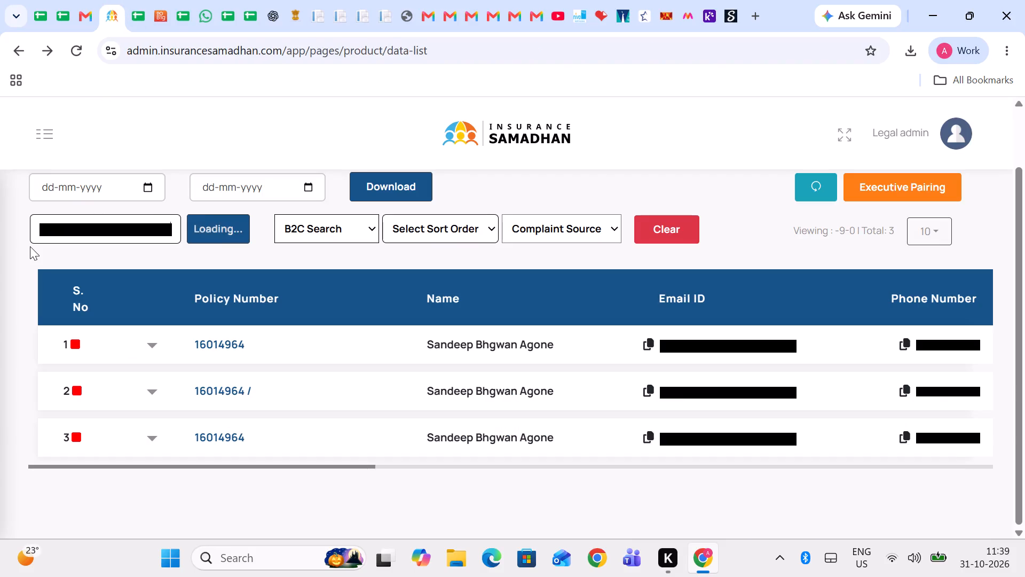
scroll(359, 256, "down", 1)
scroll(507, 317, "down", 2)
scroll(583, 369, "left", 3)
scroll(583, 369, "right", 2)
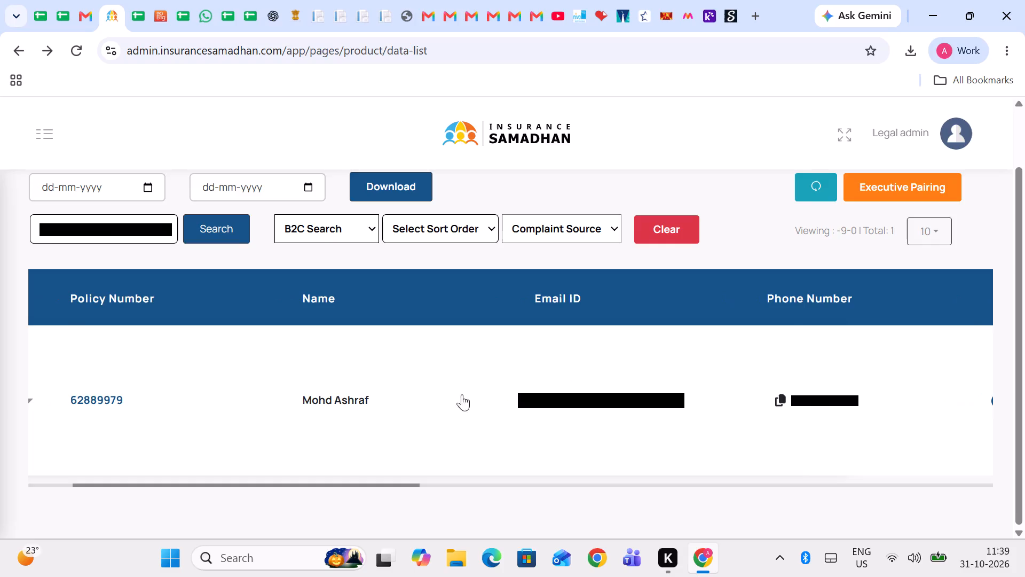
left_click(433, 415)
scroll(433, 415, "down", 2)
left_click(680, 505)
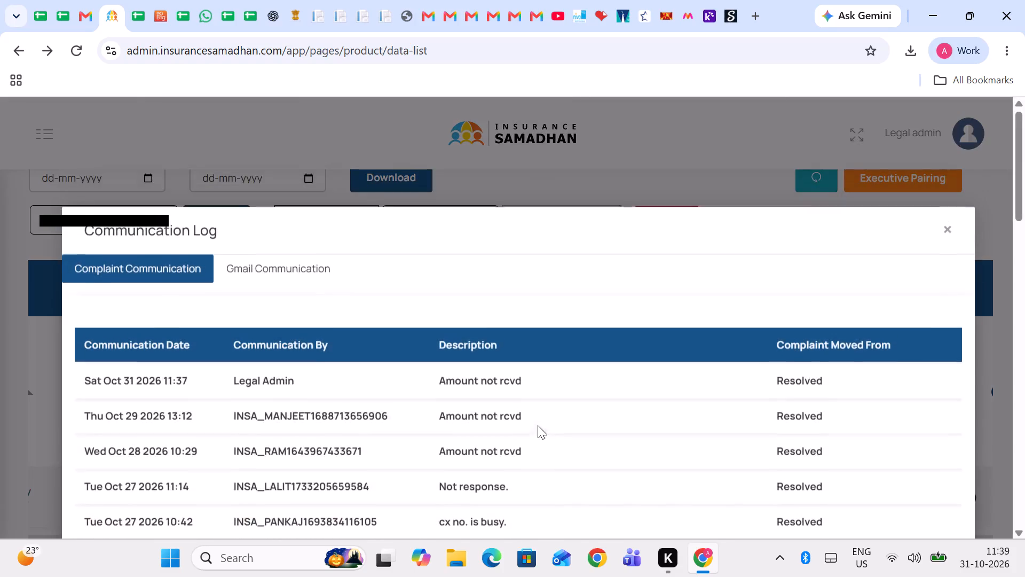
scroll(454, 423, "down", 1)
scroll(439, 361, "up", 1)
left_click(331, 154)
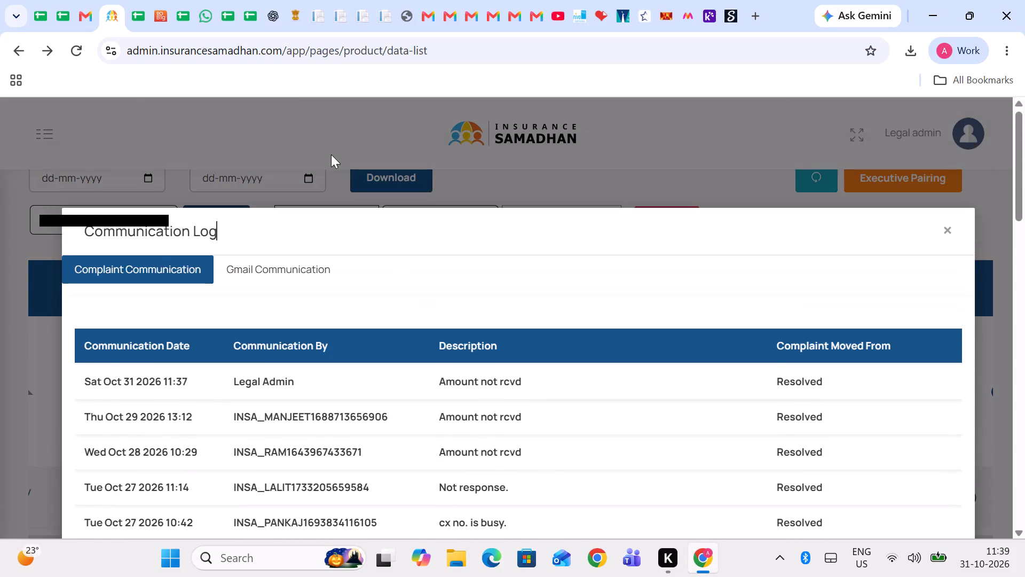
Copy the row 107 customer's phone number from the resolved sheet and search for it on Insurance Samadhan.
left_click(137, 14)
key("Left")
key("Left")
key("Left")
key("Up")
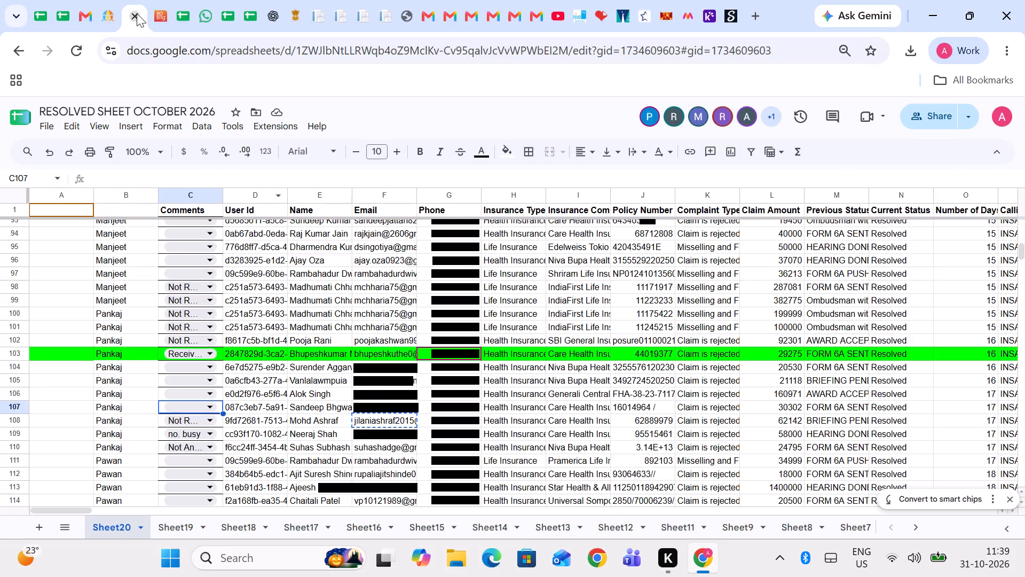
key("Right")
key("Right")
key("Right")
key("Right")
key("ctrl+c")
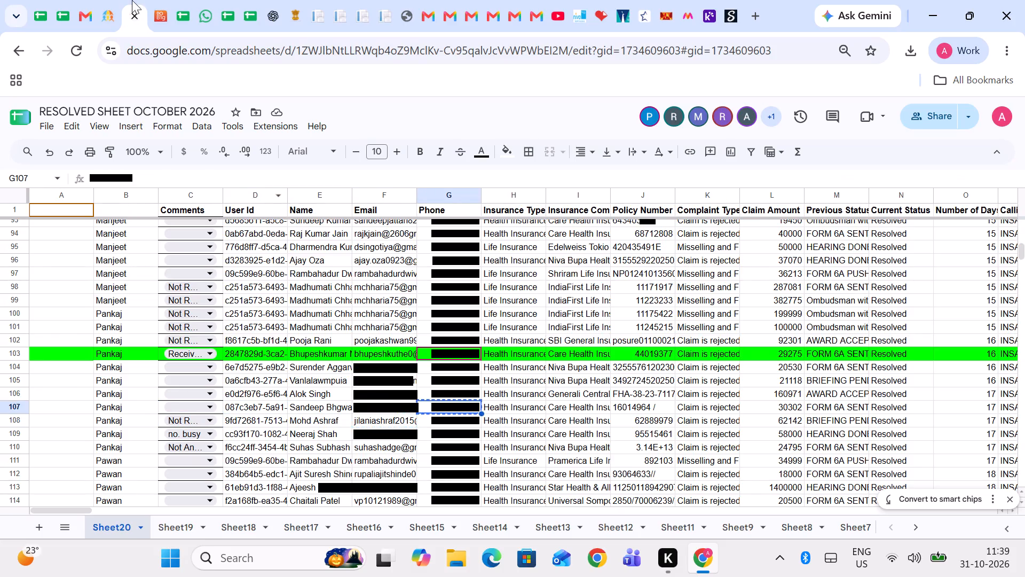
left_click(105, 0)
left_click(116, 219)
key("ctrl+a")
key("ctrl+v")
key("Return")
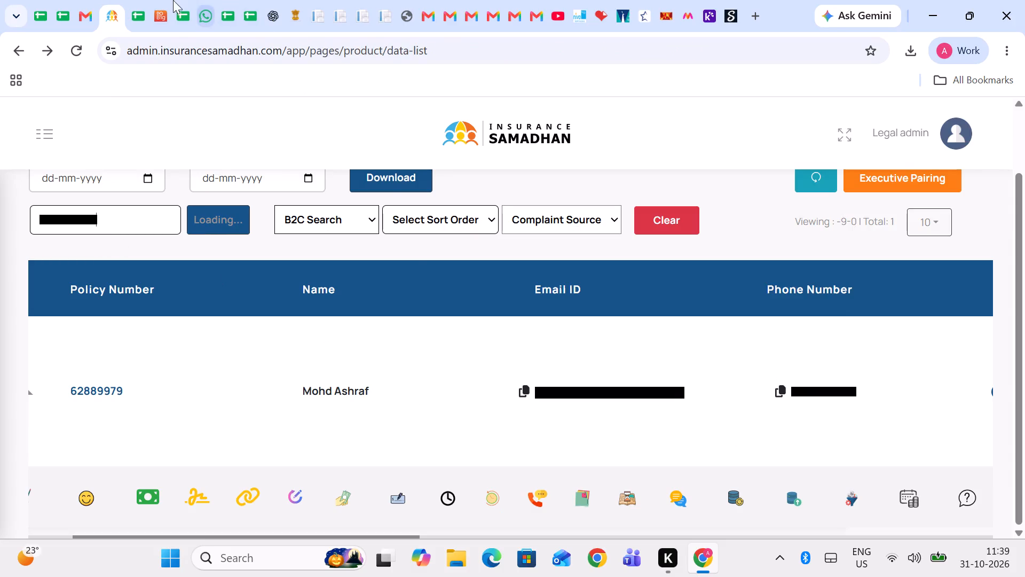
Enter the row 107 customer's phone number from the resolved sheet as the number to call in the Smartflo dialer.
left_click(151, 0)
double_click(428, 203)
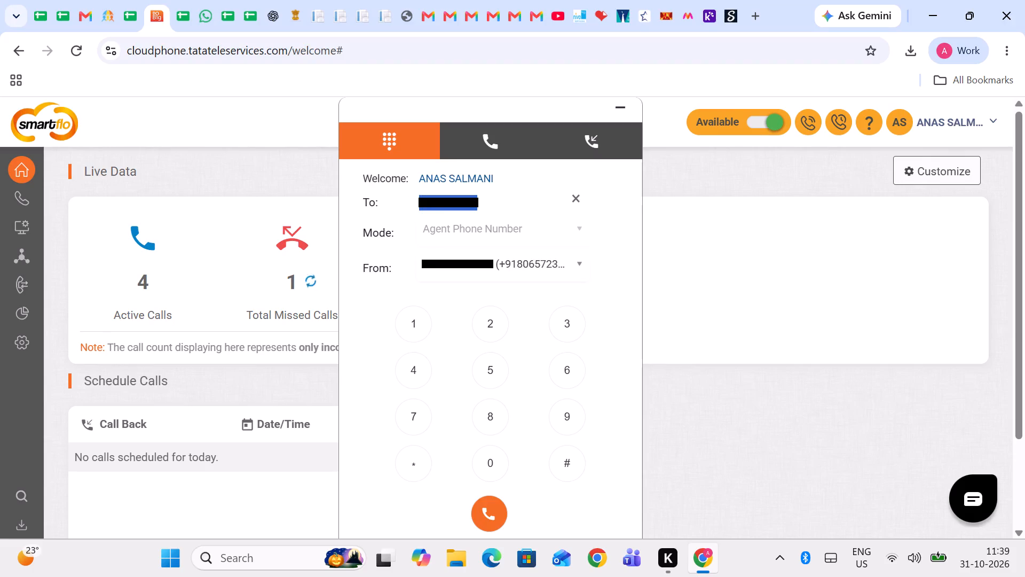
key("ctrl+v")
left_click(134, 0)
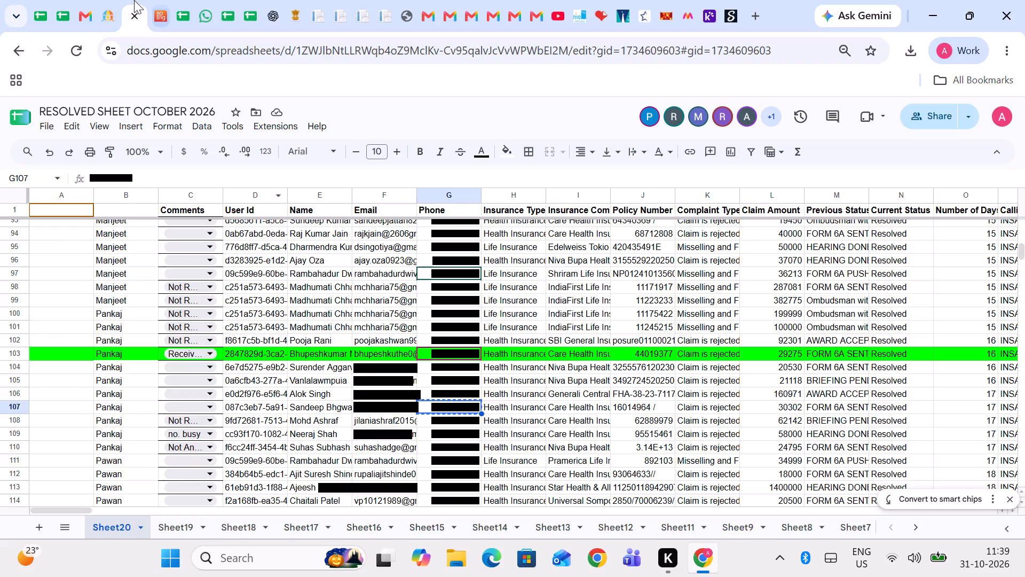
key("Left")
key("Right")
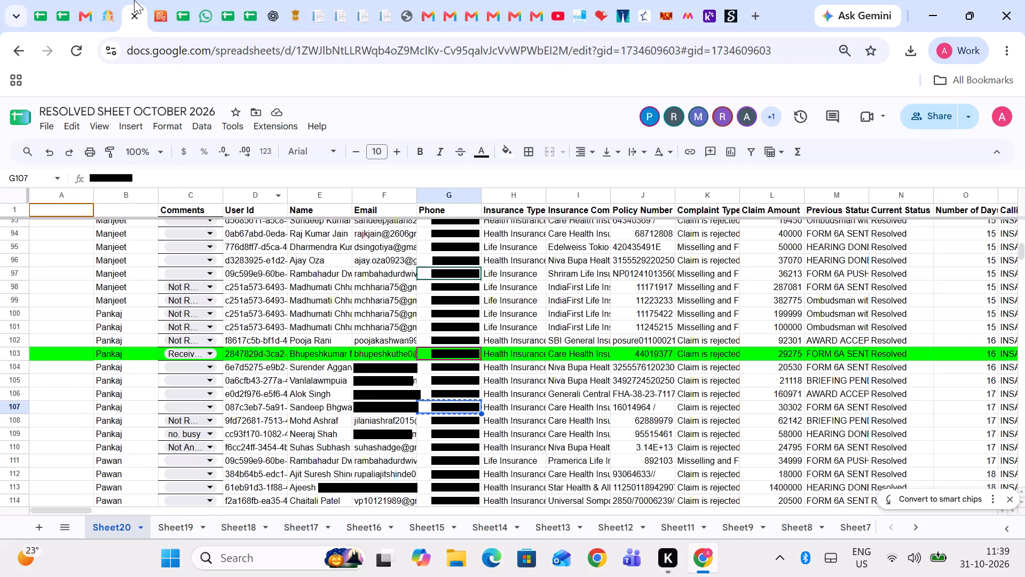
key("ctrl+c")
left_click(148, 0)
left_click(162, 2)
double_click(439, 205)
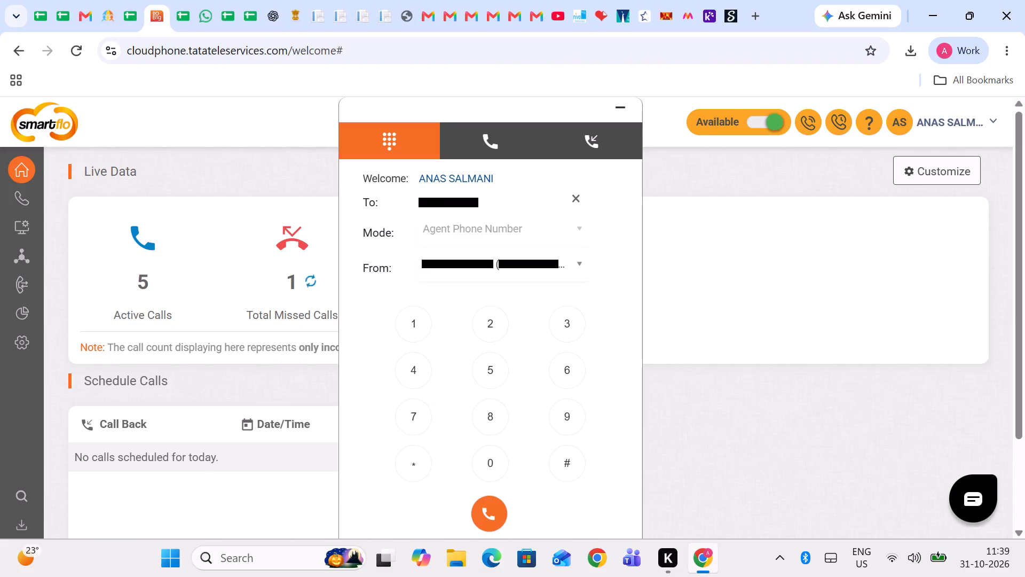
key("ctrl+v")
Switch to Insurance Samadhan and search again for the row 107 customer's phone number.
left_click(99, 0)
left_click_drag(120, 232, 22, 251)
key("ctrl+v")
key("ctrl+Return")
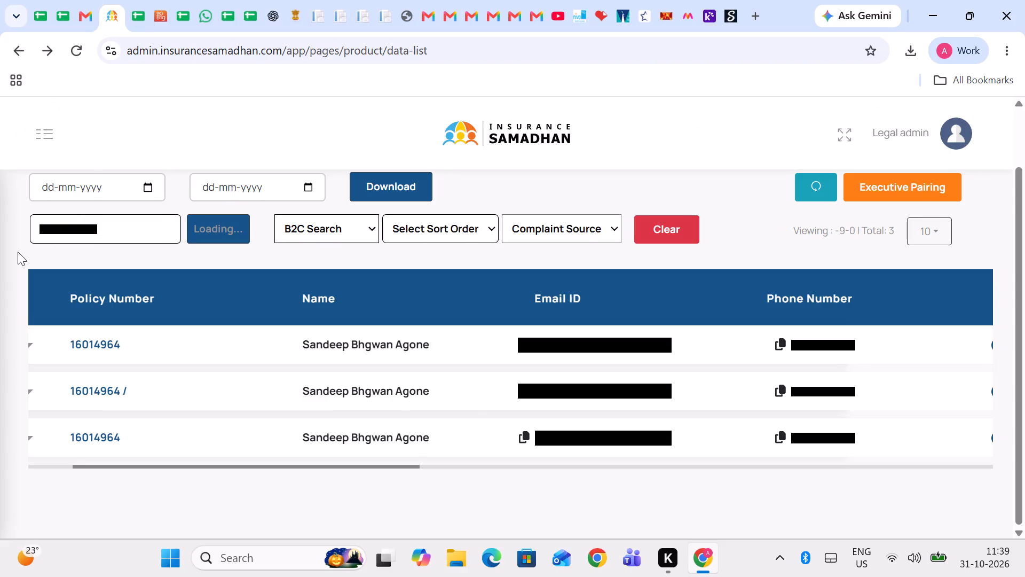
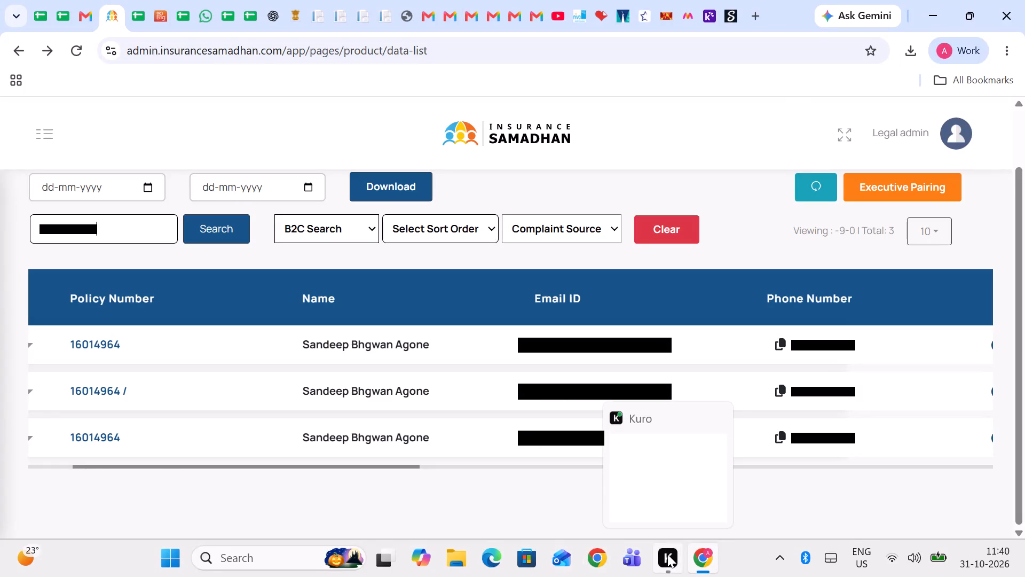
Examine the complaint communication log of the row 107 customer's resolved complaint on Insurance Samadhan, reviewing earlier call outcomes.
scroll(500, 417, "left", 3)
scroll(500, 417, "right", 1)
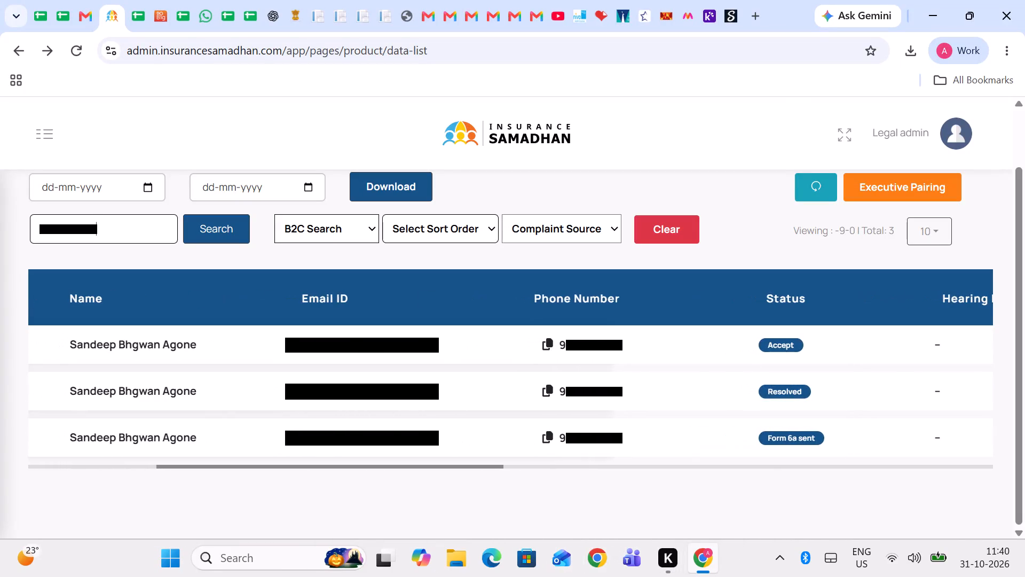
left_click(238, 392)
left_click(450, 445)
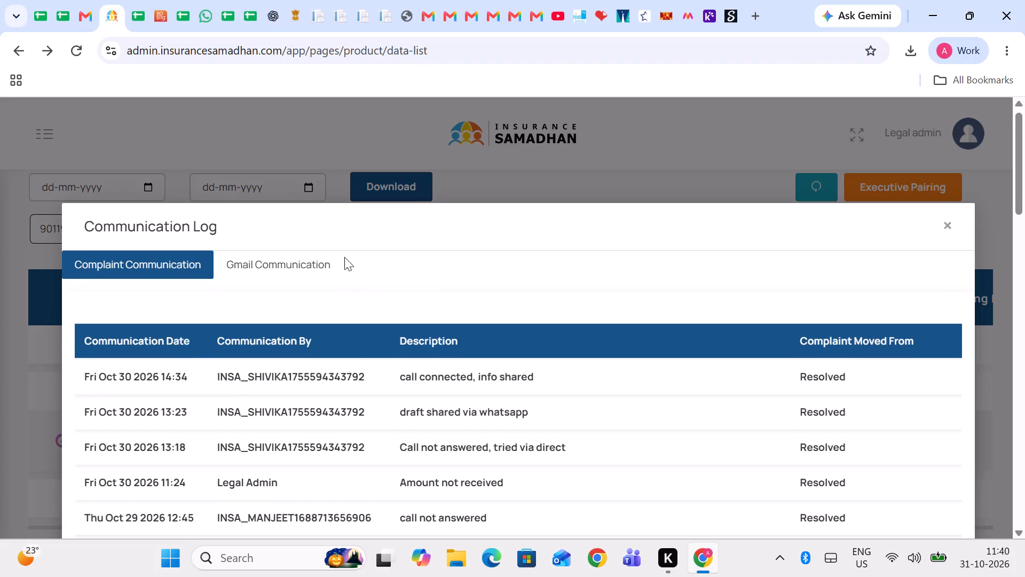
left_click(301, 137)
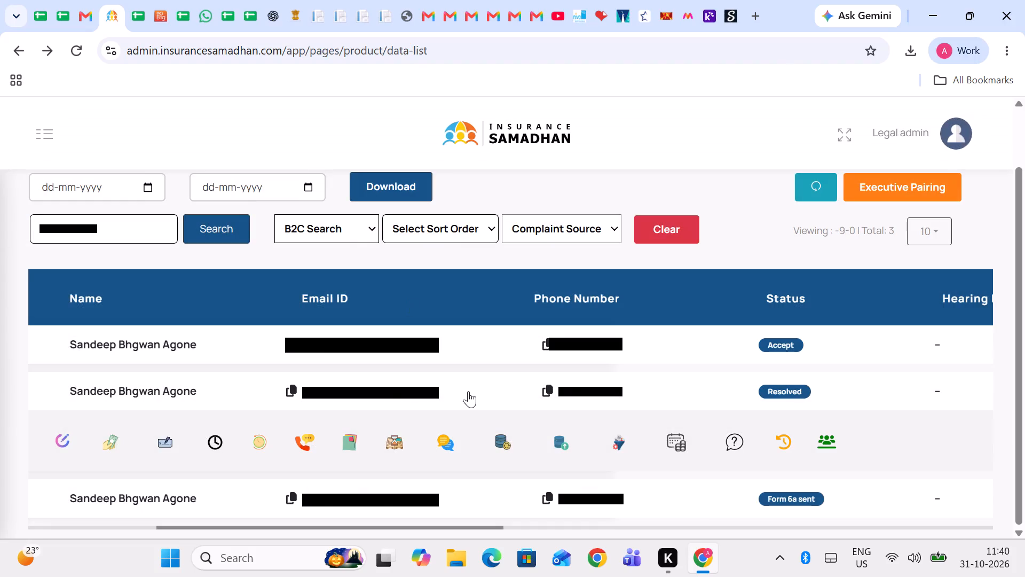
left_click(455, 438)
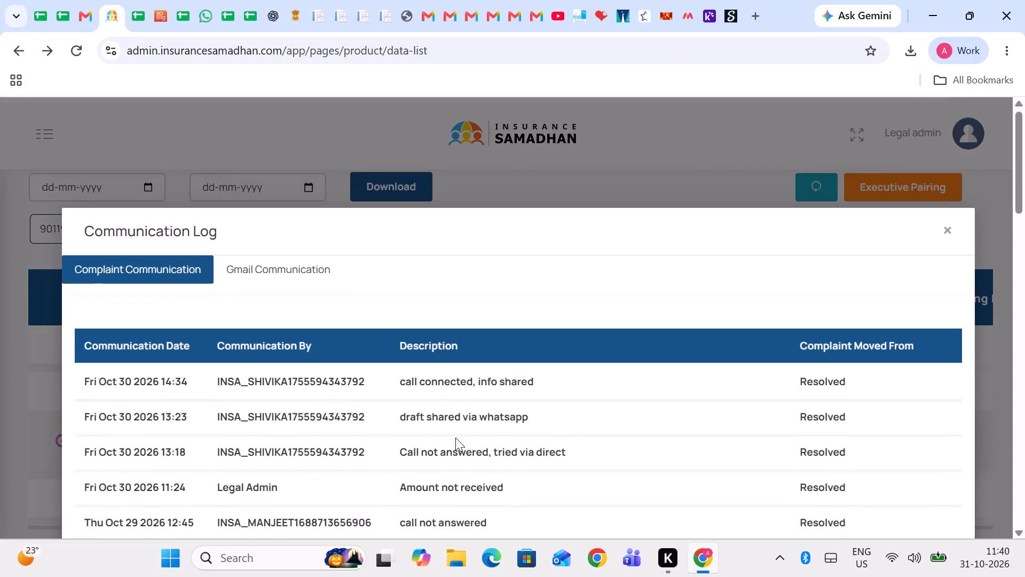
scroll(436, 443, "down", 1)
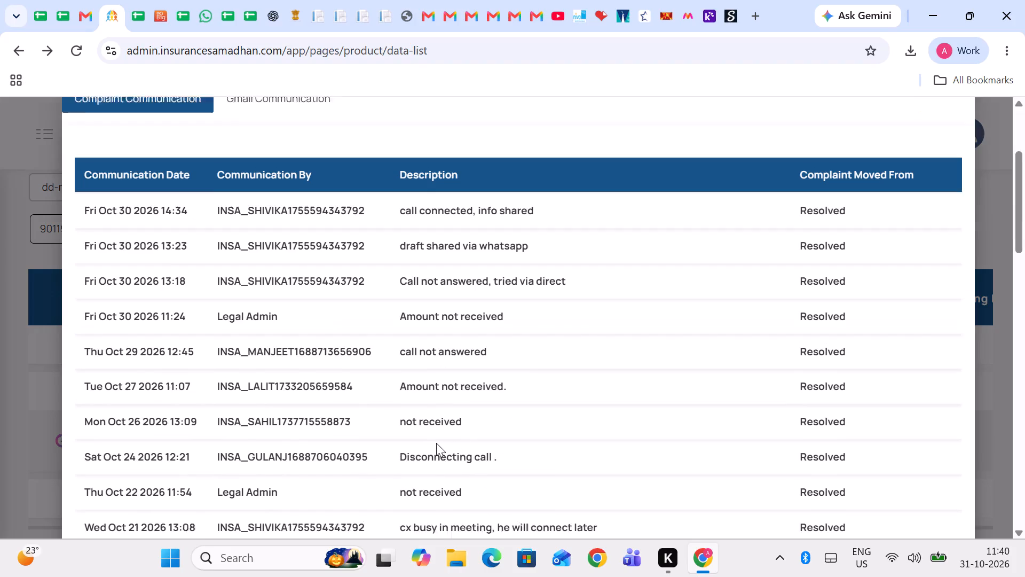
scroll(436, 443, "down", 1)
left_click(38, 328)
Set the row 107 customer's comment to "Not Recieved" in the October 2026 resolved sheet.
left_click(144, 0)
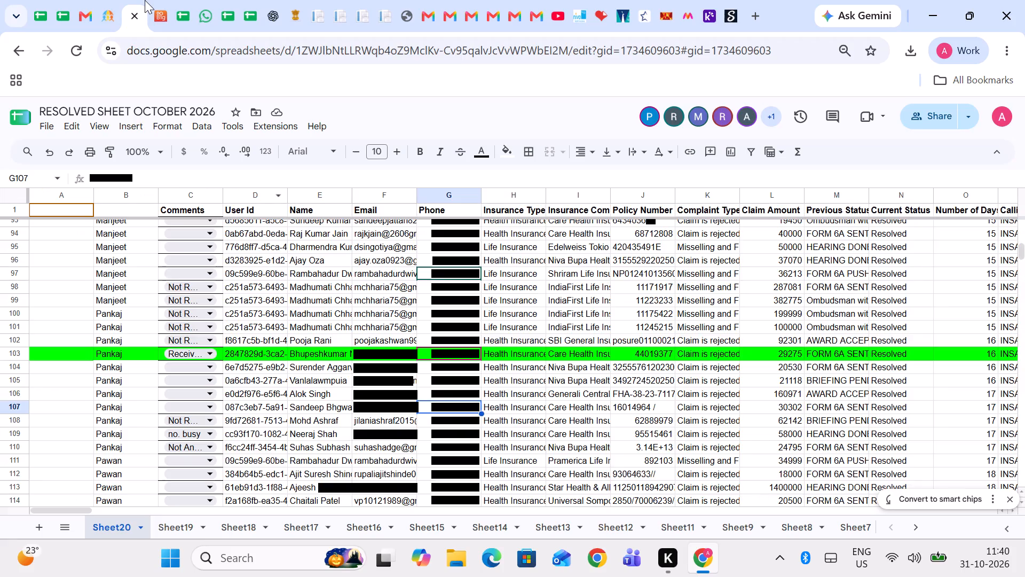
key("Left")
key("Left")
key("Left")
key("Left")
key("Return")
key("Down")
key("Down")
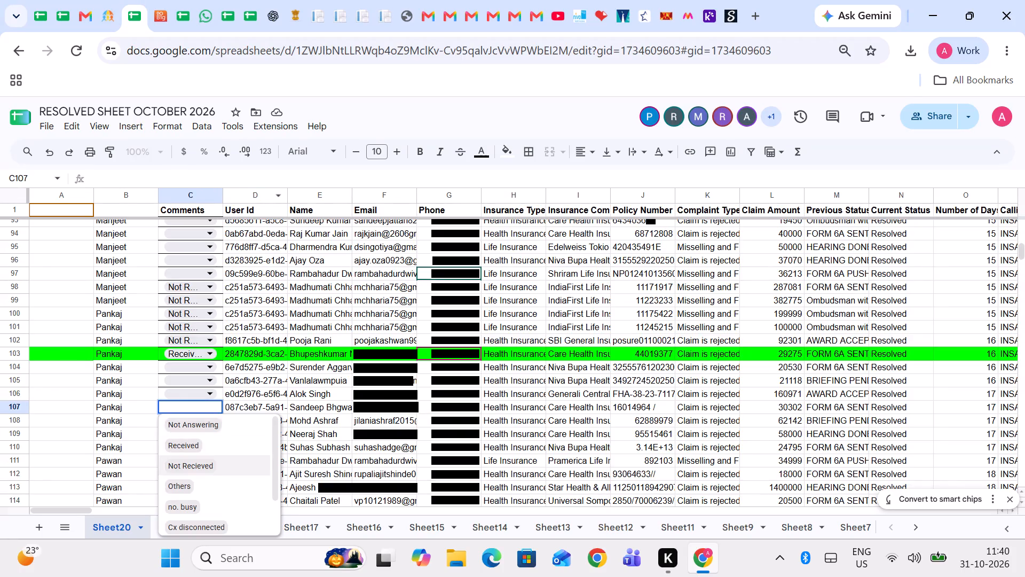
key("Return")
Copy the row 108 customer's email from the resolved sheet and search for it on Insurance Samadhan.
key("Up")
key("Up")
key("Right")
key("Down")
key("Right")
key("Down")
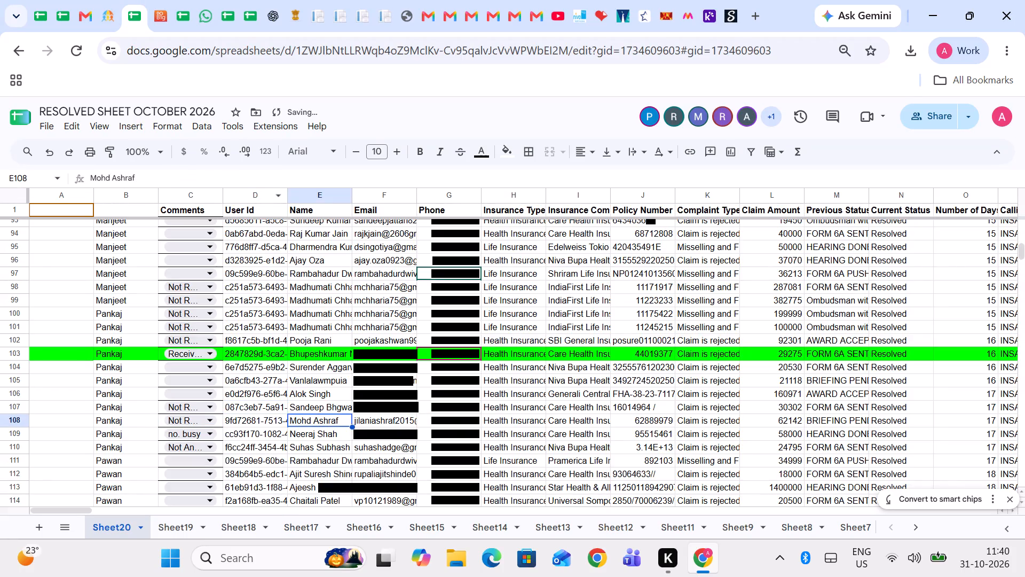
key("Right")
key("ctrl+c")
left_click(113, 0)
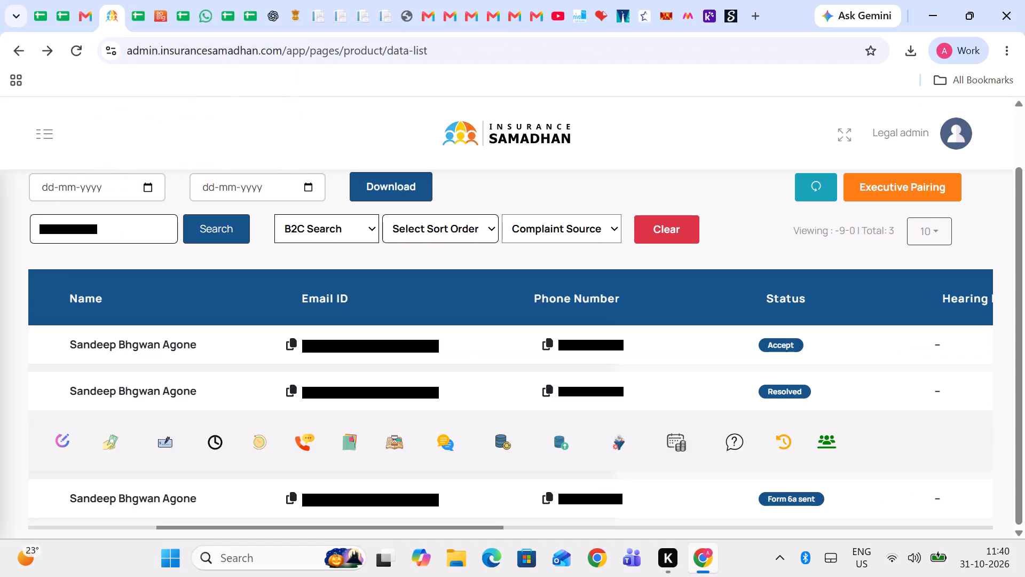
scroll(259, 400, "right", 2)
left_click_drag(146, 238, 24, 271)
key("ctrl+v")
key("ctrl+Return")
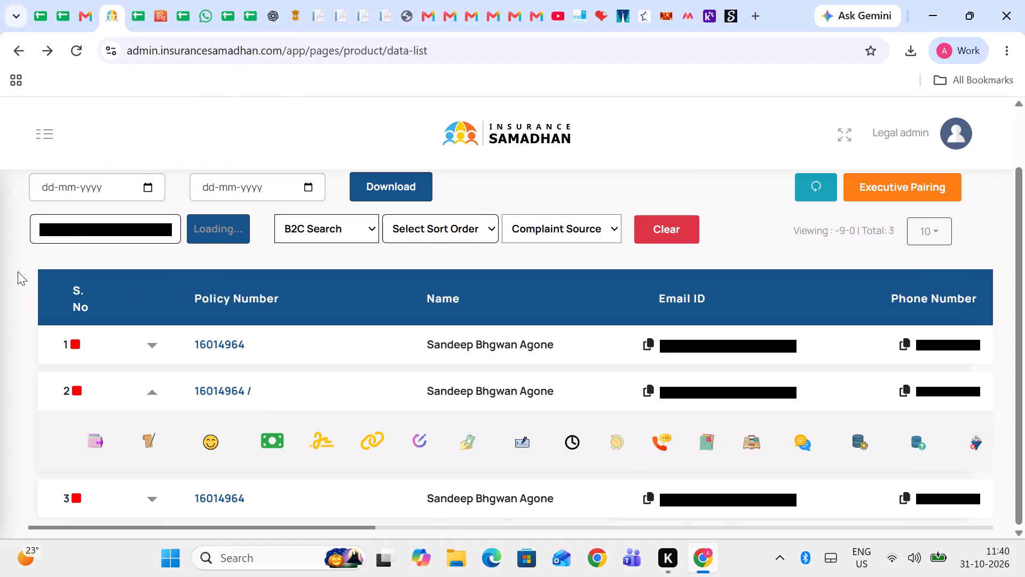
scroll(406, 358, "down", 1)
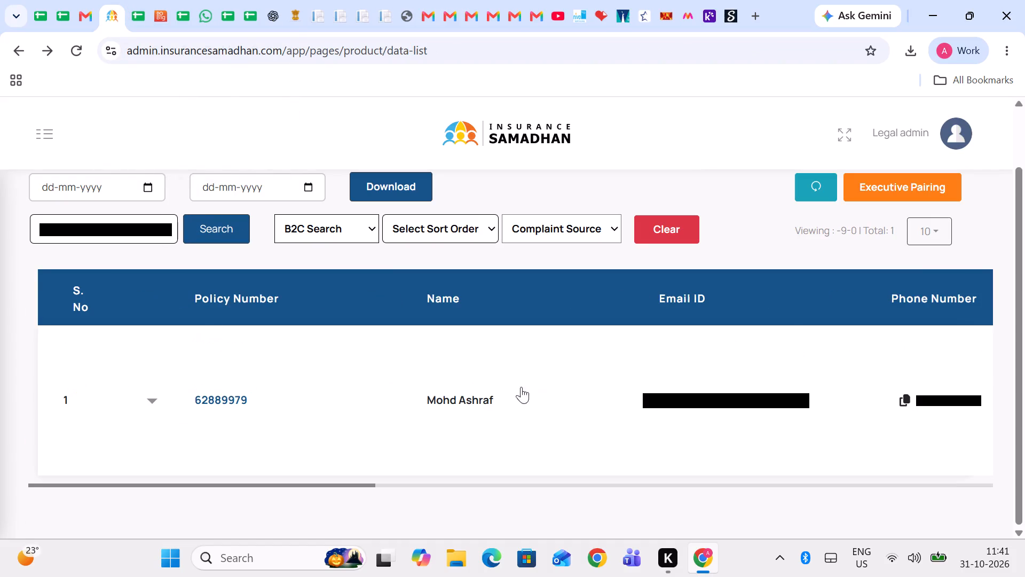
left_click(493, 406)
scroll(493, 406, "left", 2)
scroll(434, 429, "left", 2)
scroll(434, 429, "right", 1)
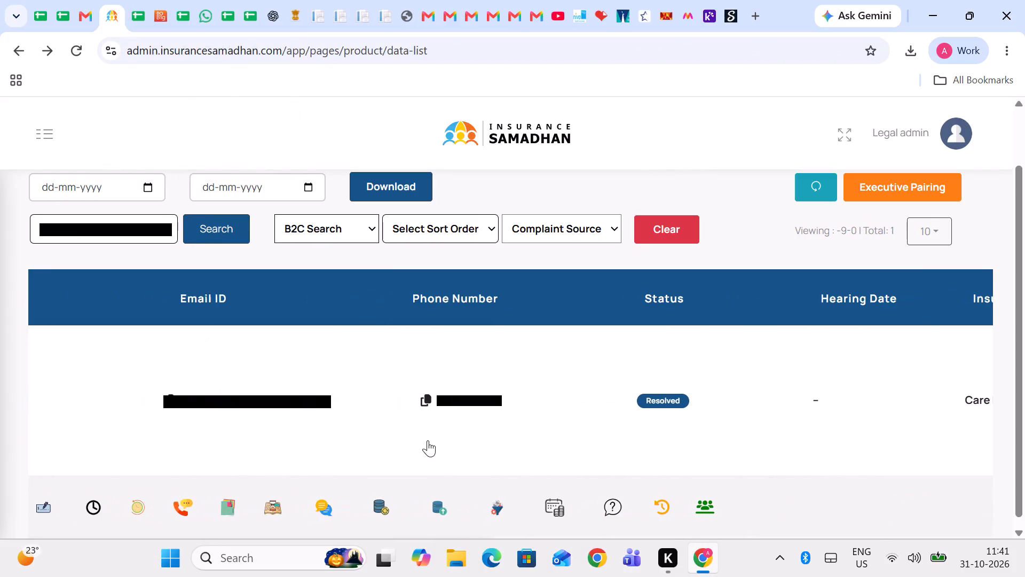
left_click(335, 509)
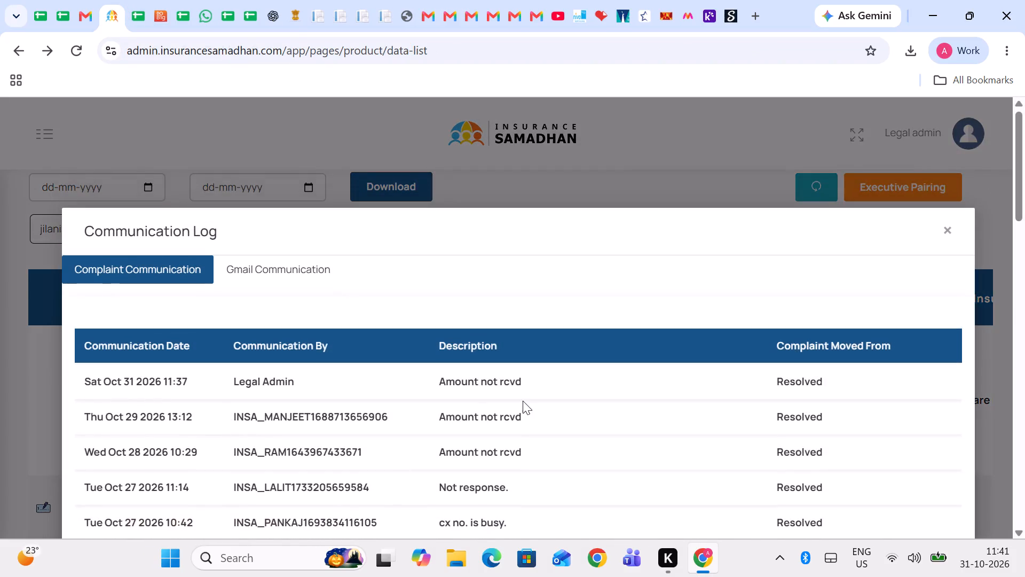
scroll(523, 401, "down", 1)
left_click(0, 404)
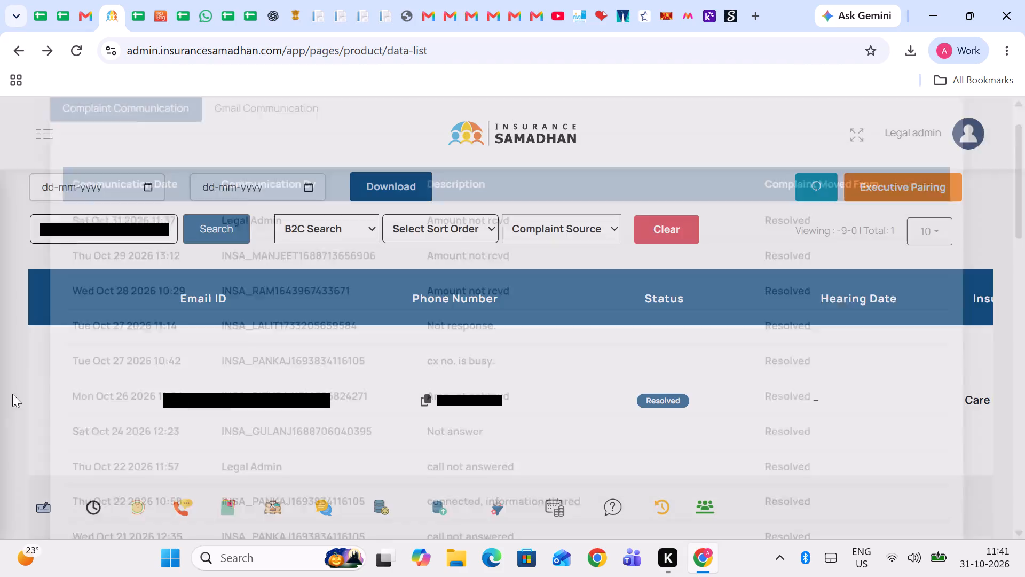
scroll(227, 389, "down", 1)
left_click(261, 394)
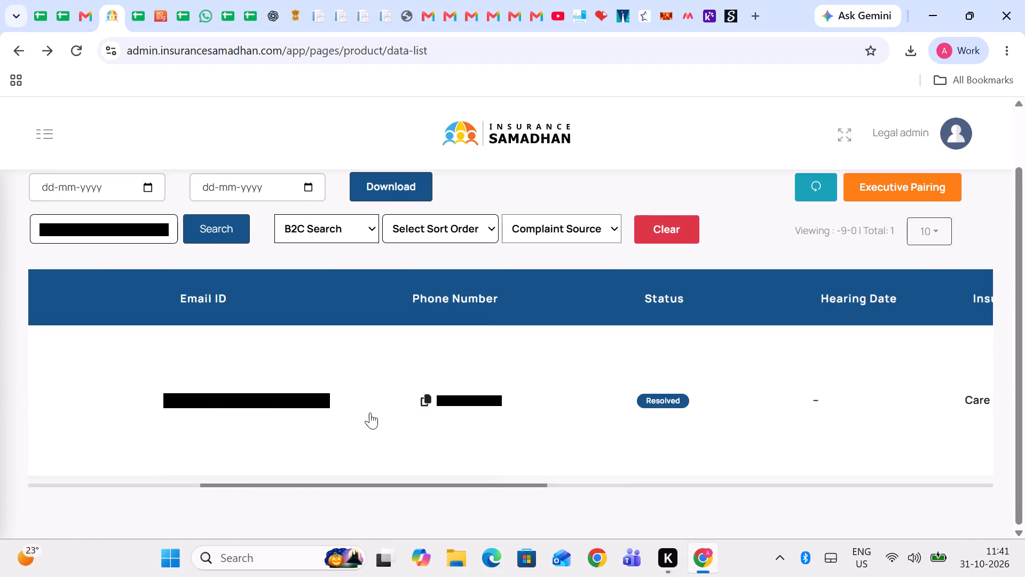
Copy the row 106 customer's phone number from the resolved sheet and call it with the Smartflo dialer.
left_click(143, 6)
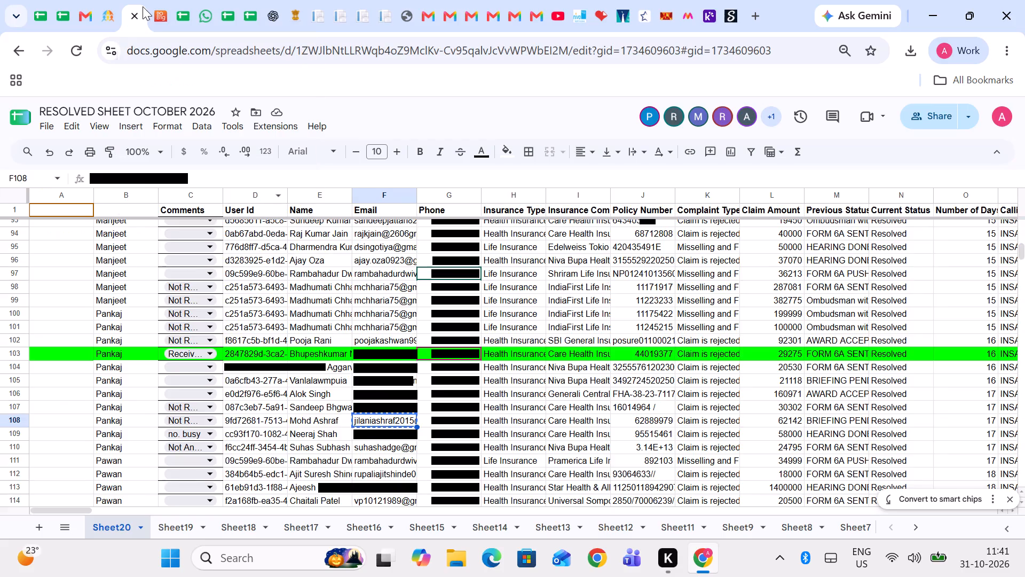
key("Left")
key("Left")
key("Left")
key("Up")
key("Up")
key("Right")
key("Right")
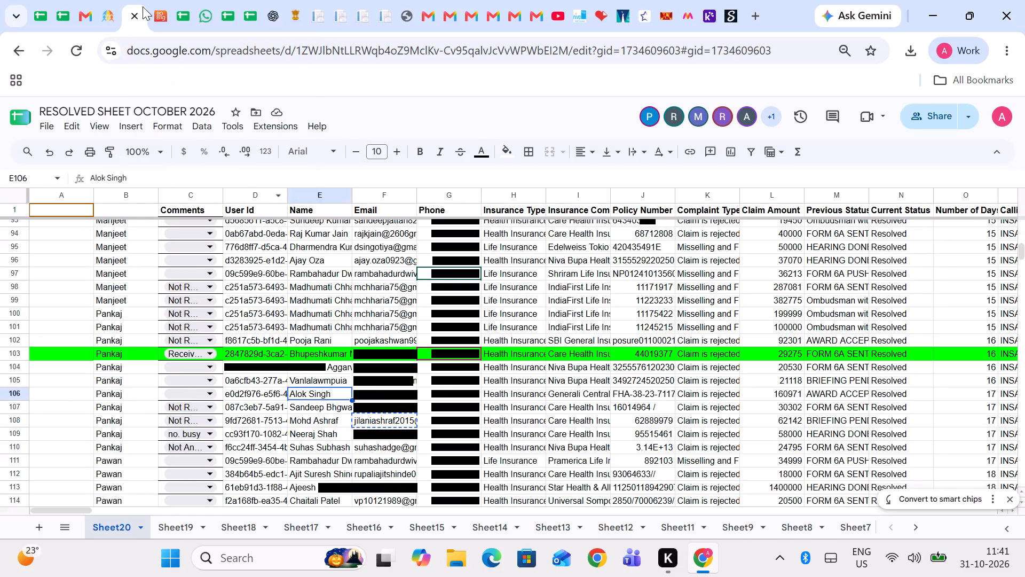
key("Right")
key("ctrl+c")
key("Right")
key("ctrl+c")
left_click(153, 0)
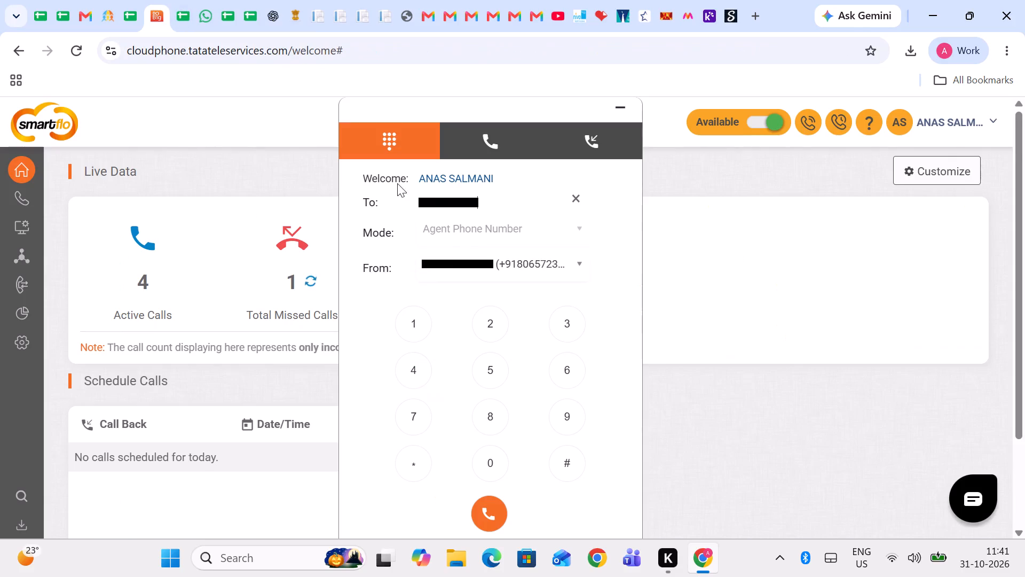
double_click(461, 197)
key("ctrl+v")
left_click(486, 507)
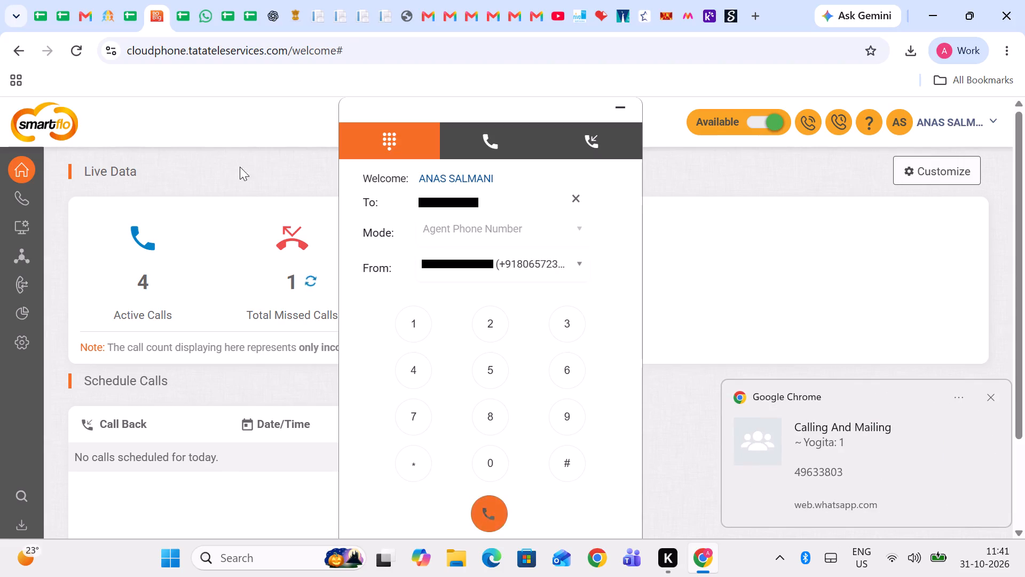
Search Insurance Samadhan for the row 106 customer's phone number and open the communication log of the matching complaint.
left_click(115, 0)
left_click(105, 226, "ctrl")
key("ctrl+a")
key("ctrl+v")
key("ctrl+Return")
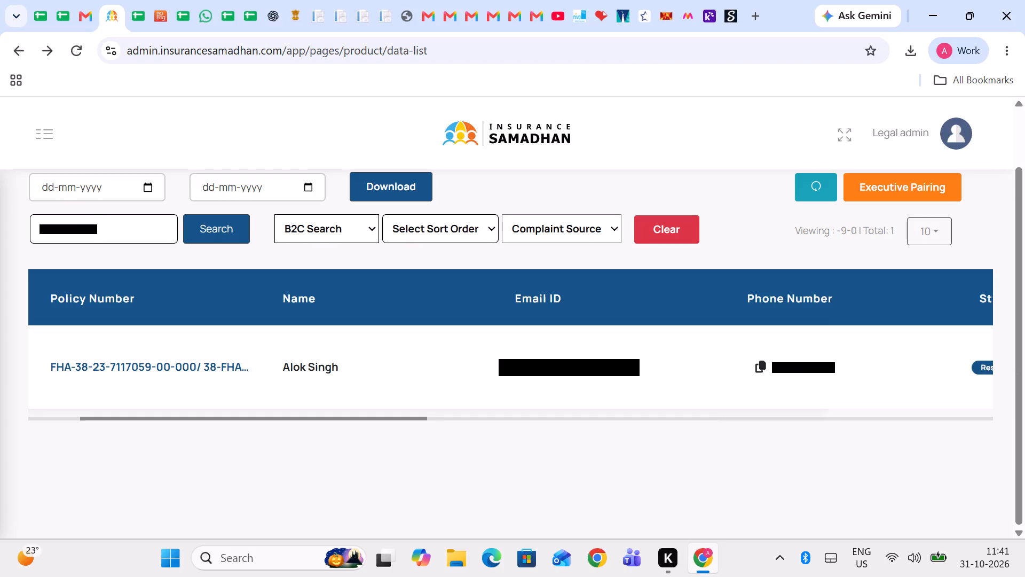
scroll(404, 337, "left", 1)
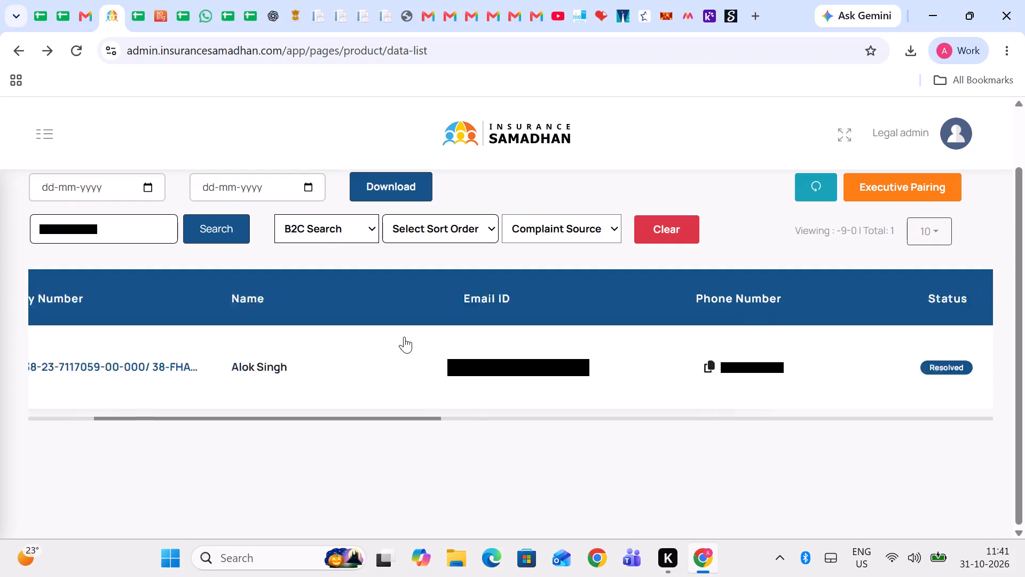
scroll(404, 337, "left", 1)
left_click(354, 358)
left_click(302, 372)
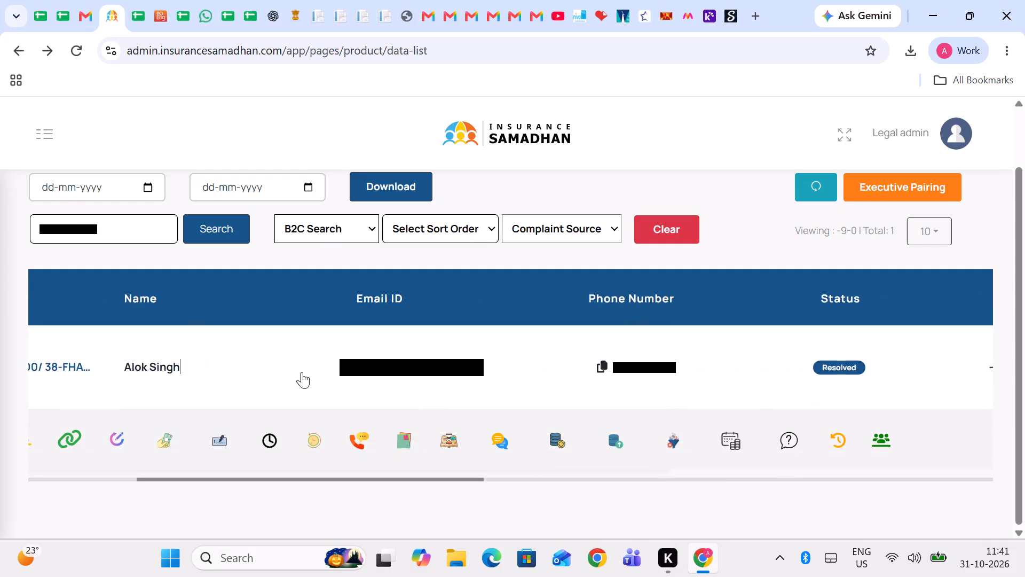
left_click(302, 372)
left_click(487, 432)
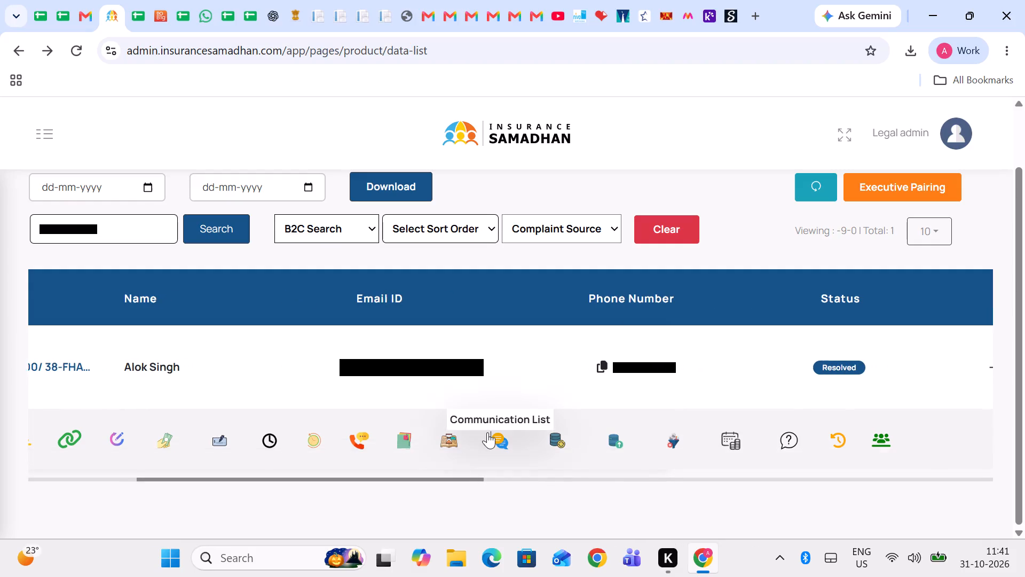
Reuse the latest log entry's wording to save a new comment "not answering" dated 31-10-2026, and close the log.
left_click_drag(348, 385, 495, 394)
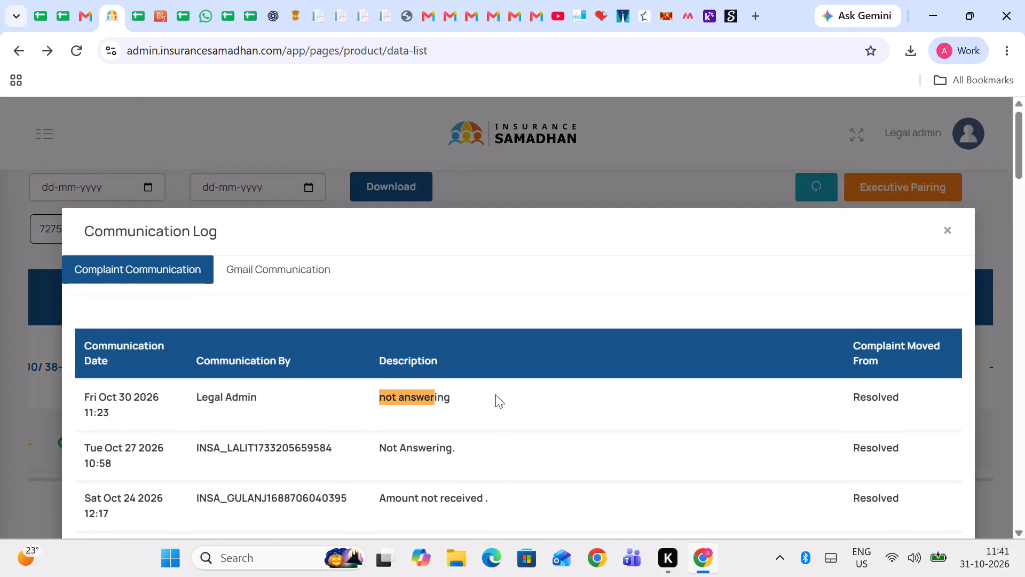
key("ctrl+c")
key("ctrl+c")
scroll(495, 394, "down", 7)
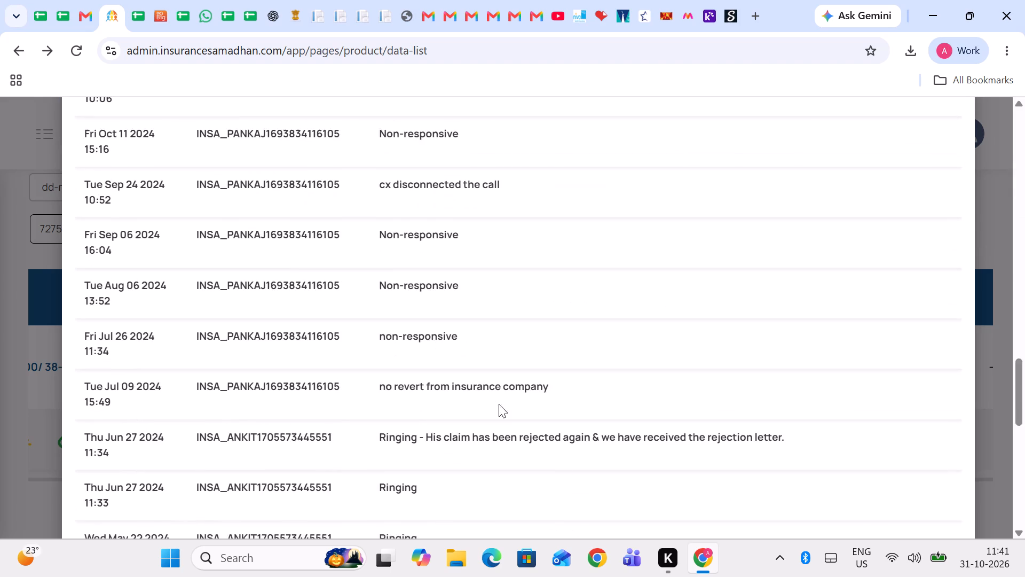
scroll(597, 491, "down", 6)
left_click(586, 487)
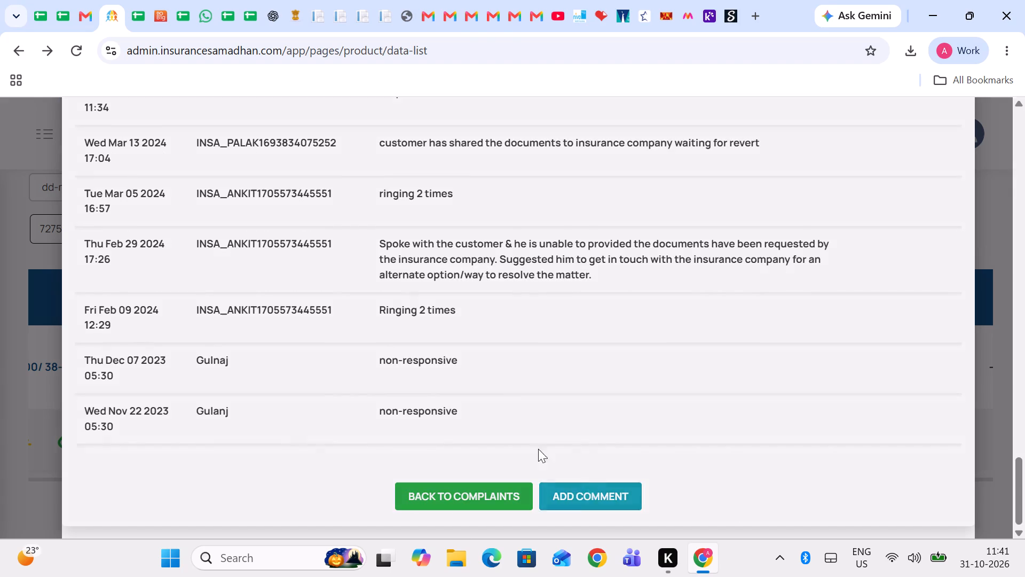
left_click(491, 444)
key("ctrl+v")
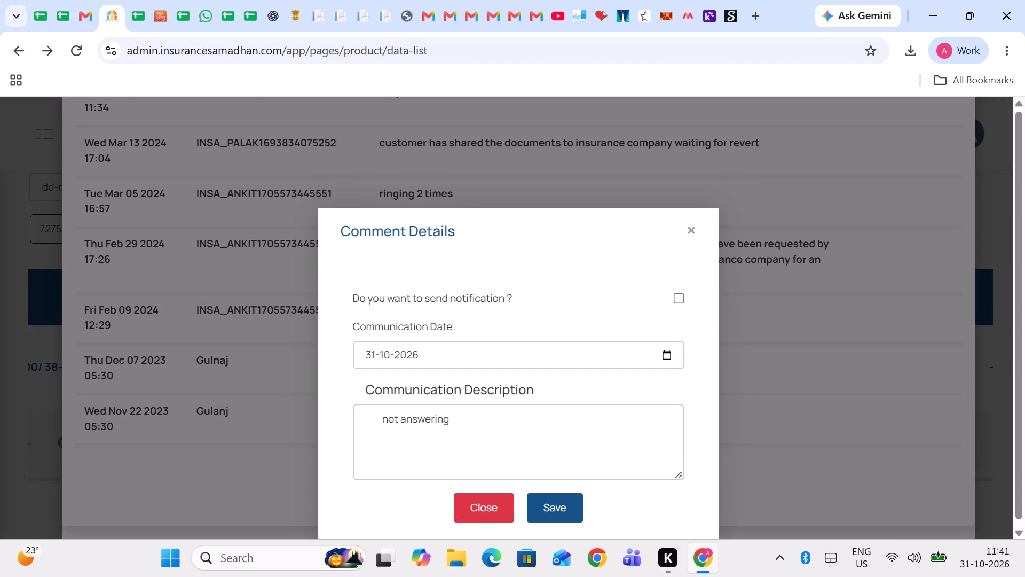
left_click(383, 418)
key("BackSpace")
left_click(484, 428)
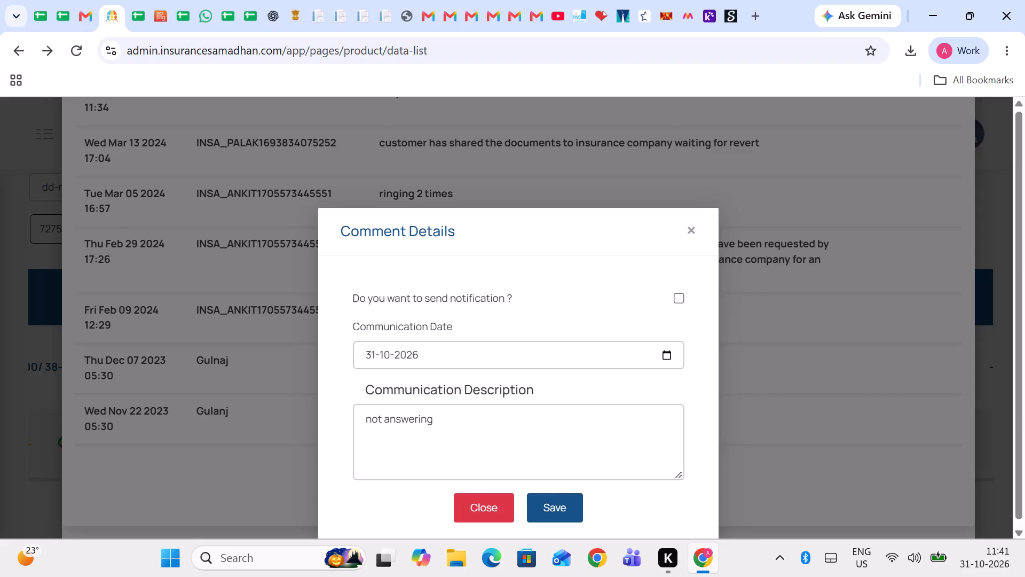
left_click(558, 501)
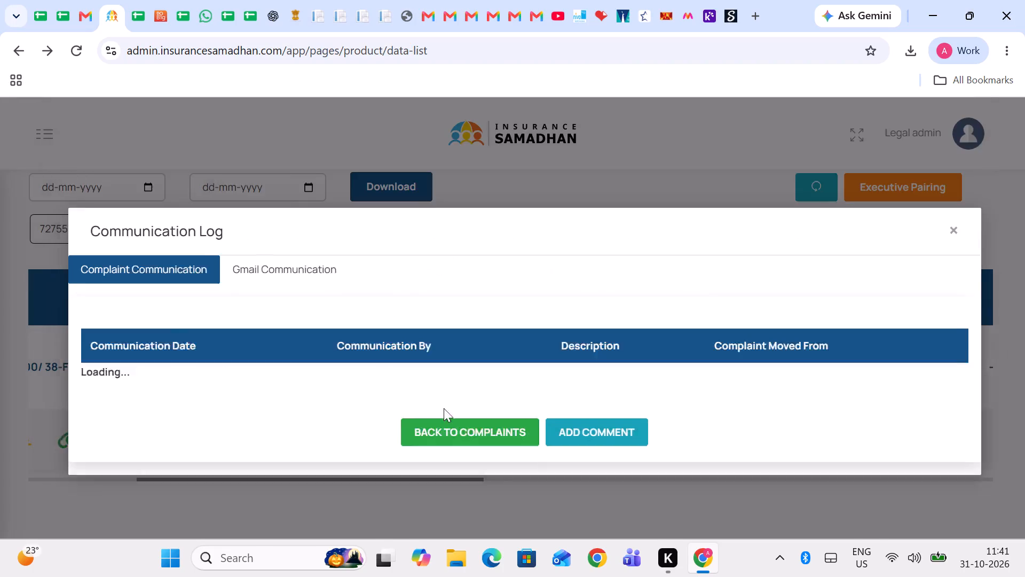
scroll(429, 391, "up", 3)
scroll(354, 325, "up", 7)
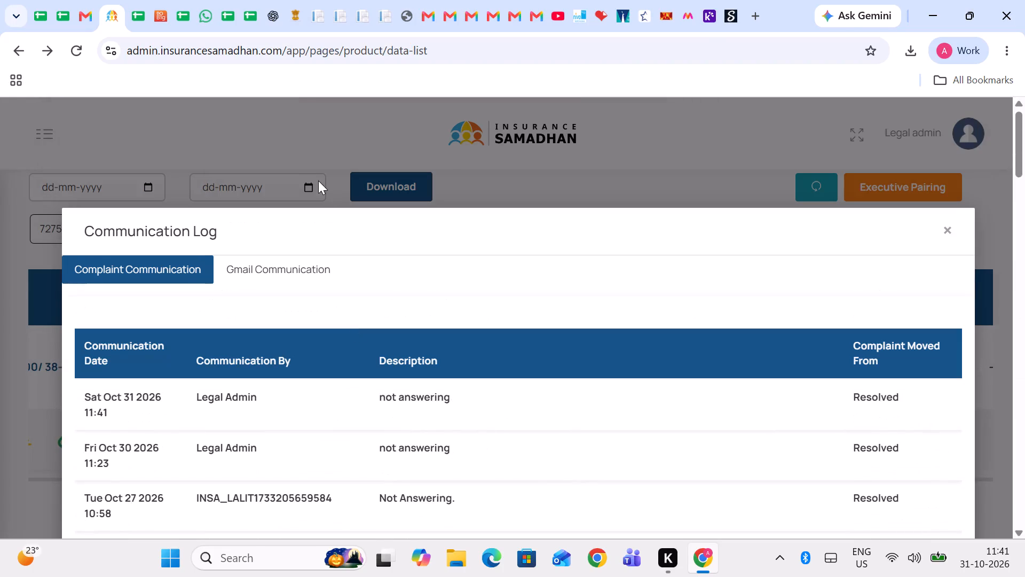
left_click(318, 181)
Record the not-answering outcome in the Comments cell of row 106 in the resolved sheet.
left_click(139, 0)
key("Left")
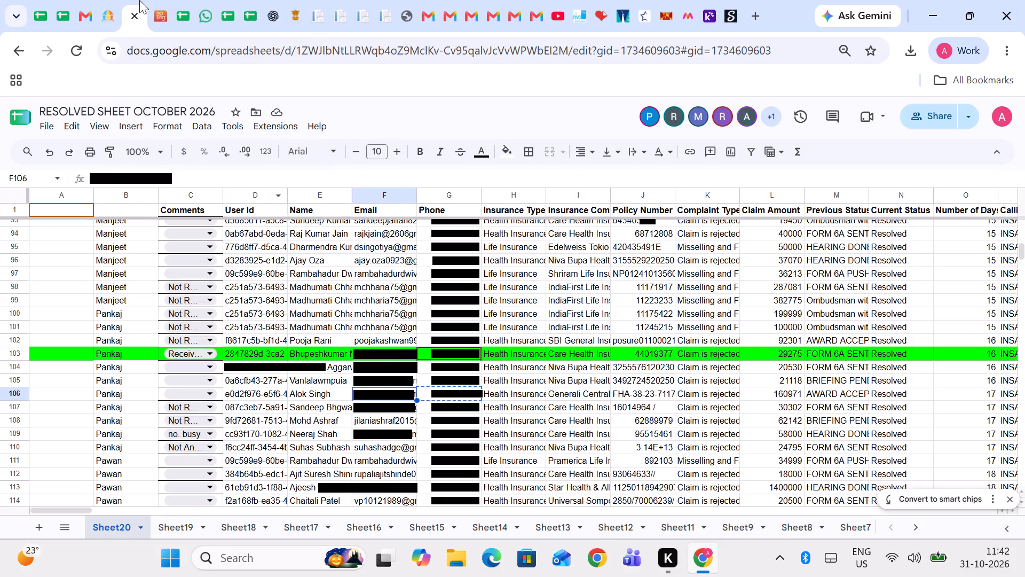
key("Left")
key("Left")
key("Left")
key("Return")
key("Return")
Copy the row 105 customer's phone number from the resolved sheet and search for it on Insurance Samadhan.
key("Up")
key("Up")
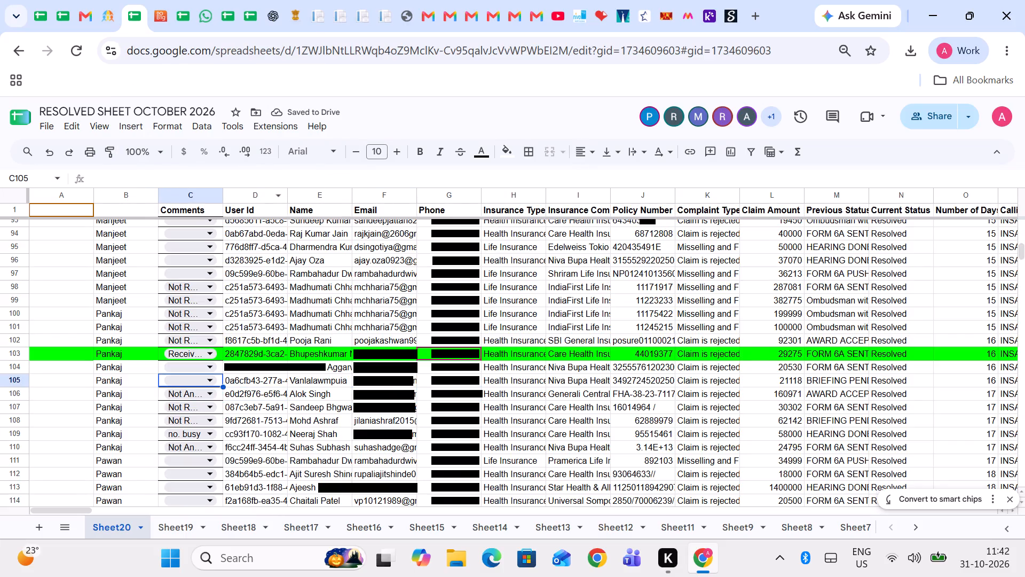
key("Right")
key("Right")
key("Left")
key("Left")
key("Left")
key("Right")
key("Right")
key("Right")
key("Right")
key("Right")
key("Left")
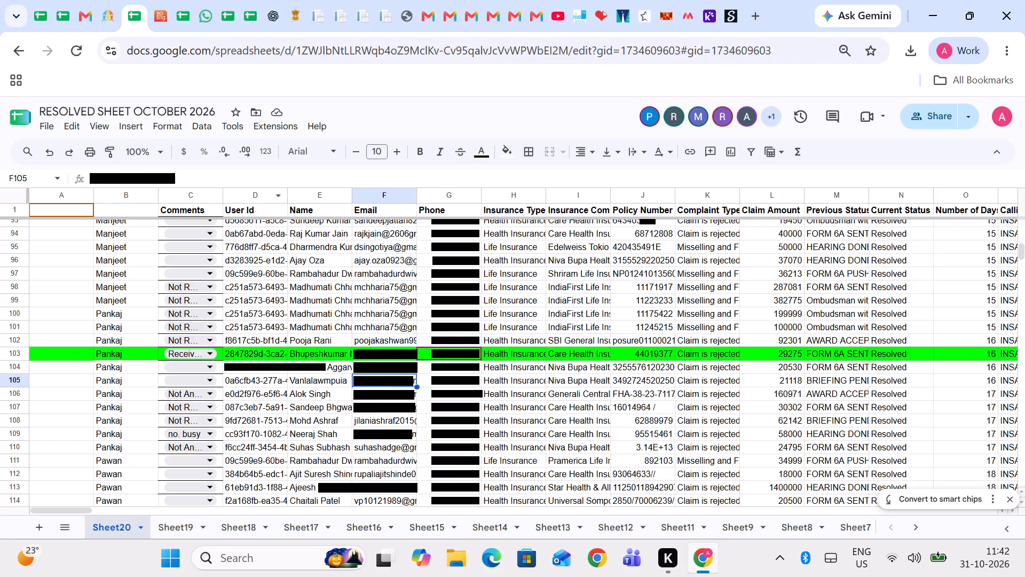
key("Right")
key("ctrl+c")
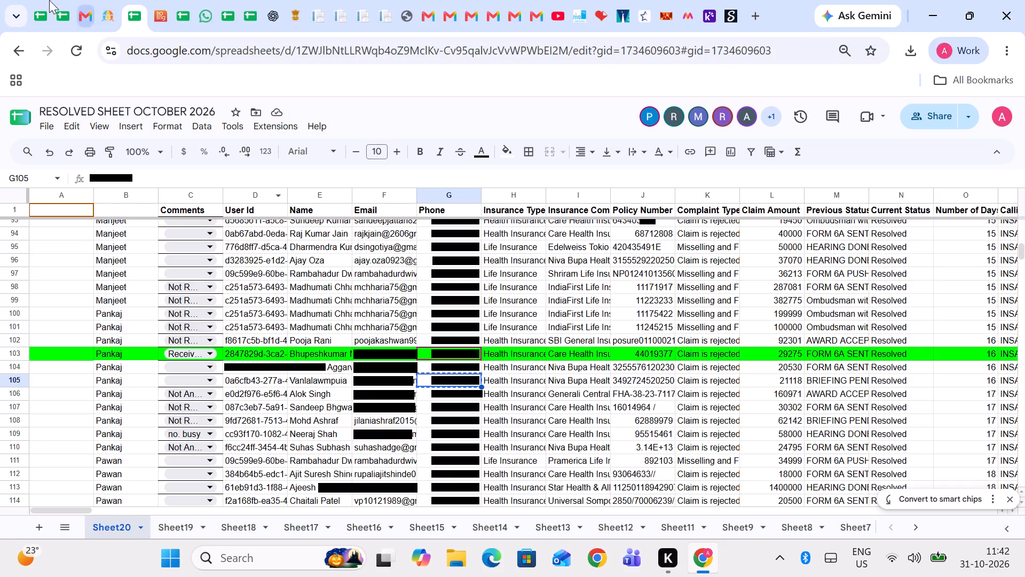
left_click(106, 0)
left_click_drag(112, 227, 61, 221)
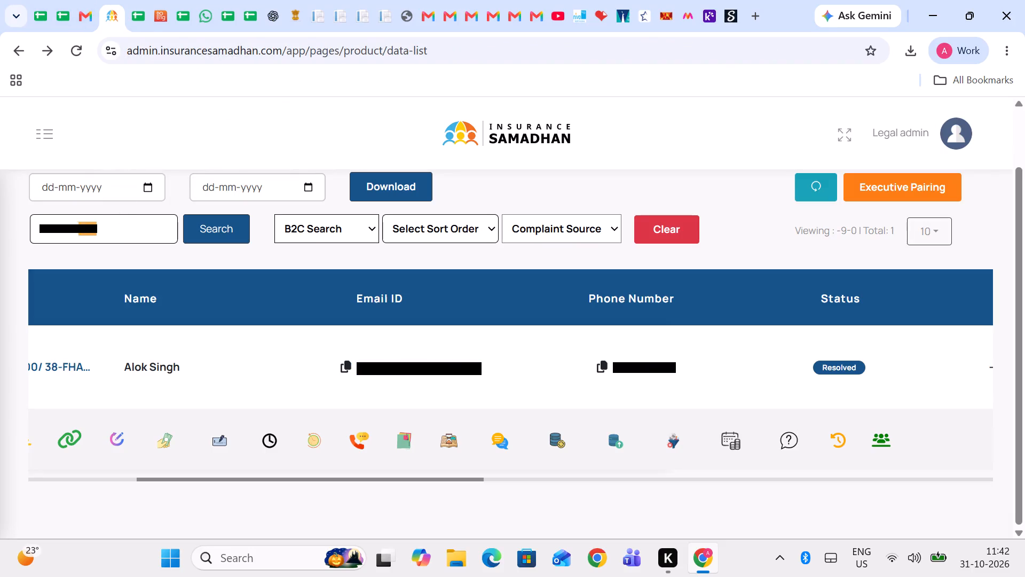
left_click_drag(61, 221, 0, 222)
key("ctrl+v")
key("Return")
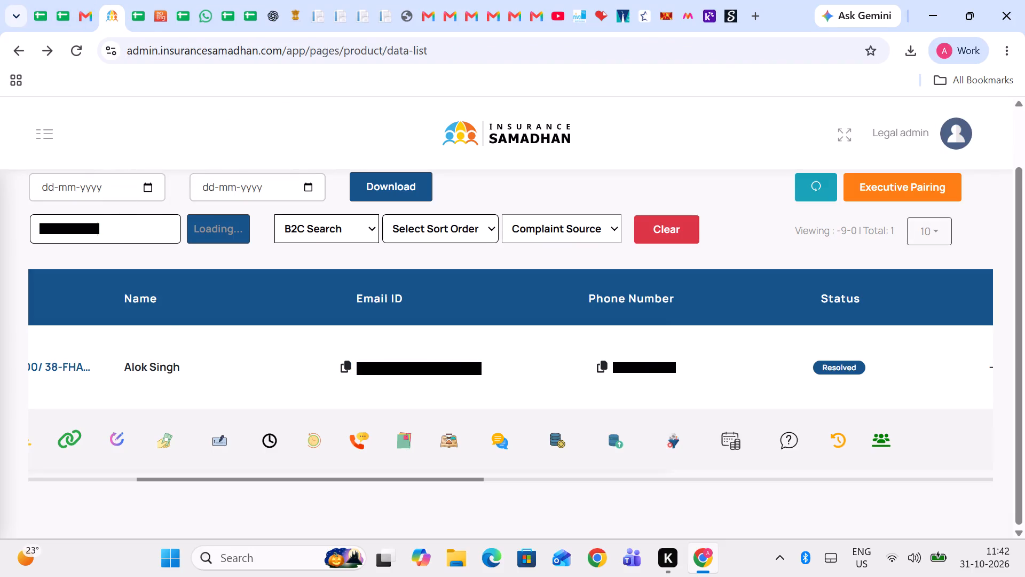
scroll(233, 233, "down", 1)
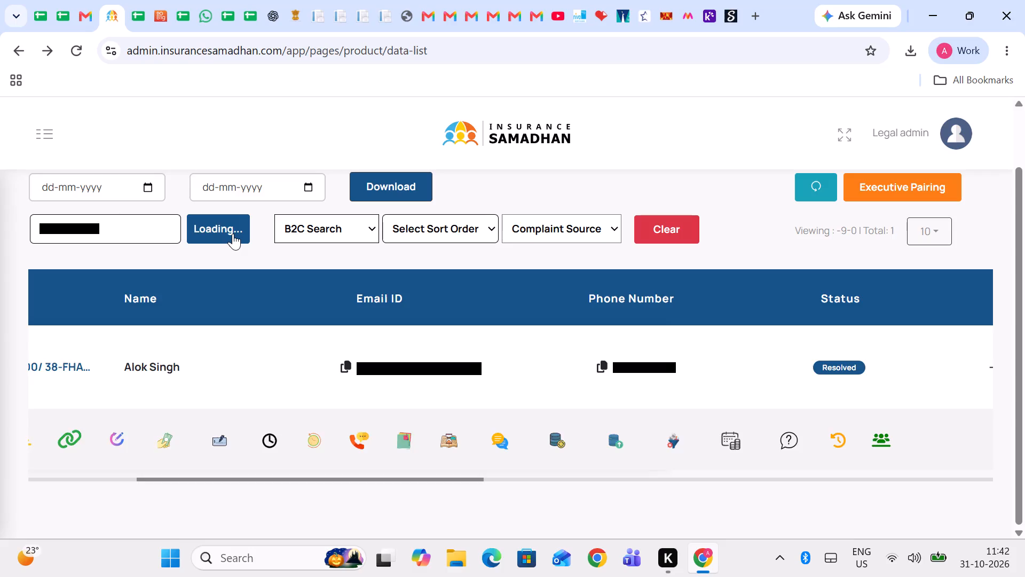
Open the communication log of the row 105 customer's complaint, review its past entries and close the log.
left_click(248, 380)
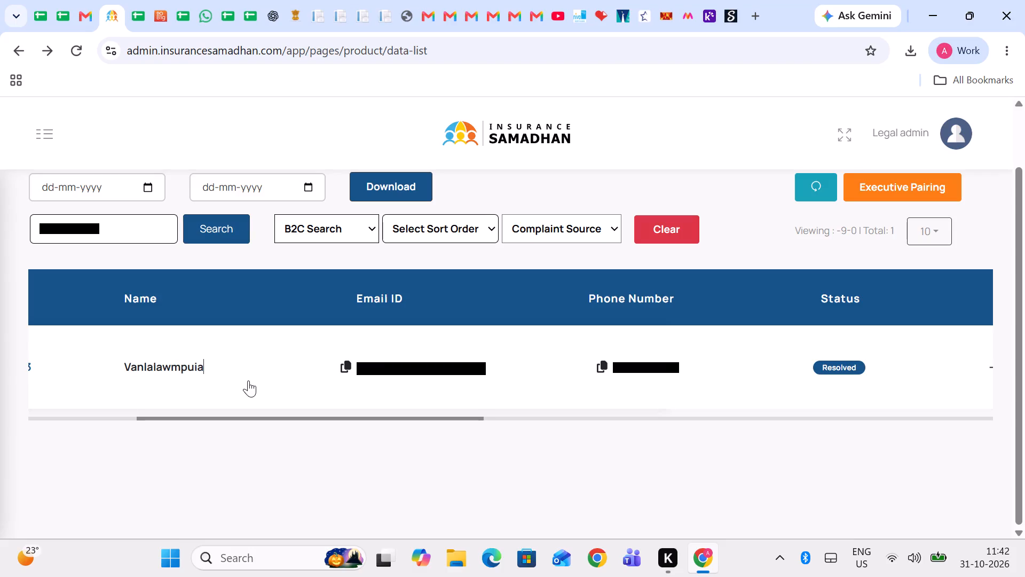
left_click(488, 433)
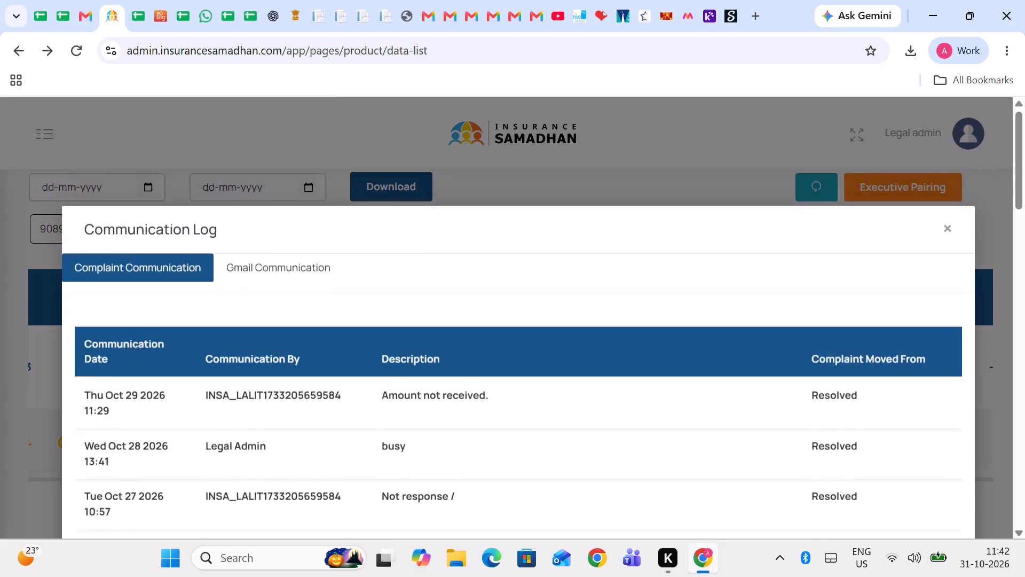
scroll(392, 382, "down", 1)
left_click(216, 128)
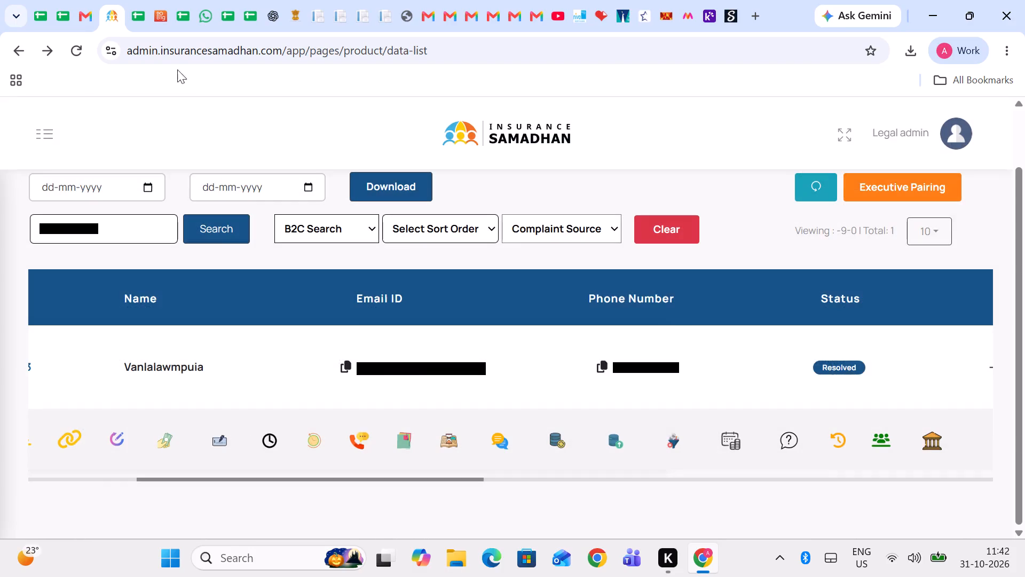
Return to the resolved sheet and select the row 105 customer's phone number.
left_click(144, 10)
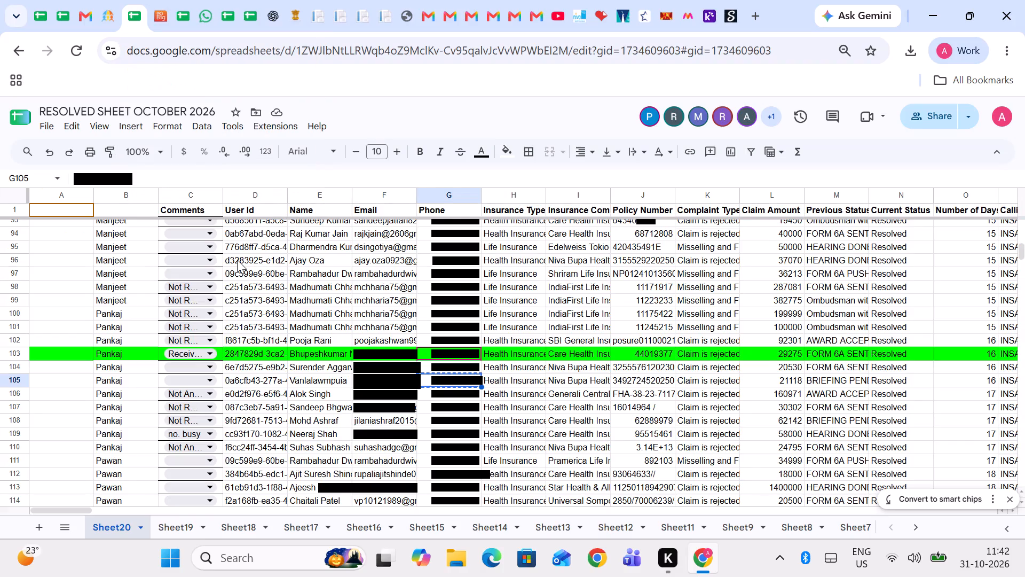
key("Left")
key("Right")
key("Escape")
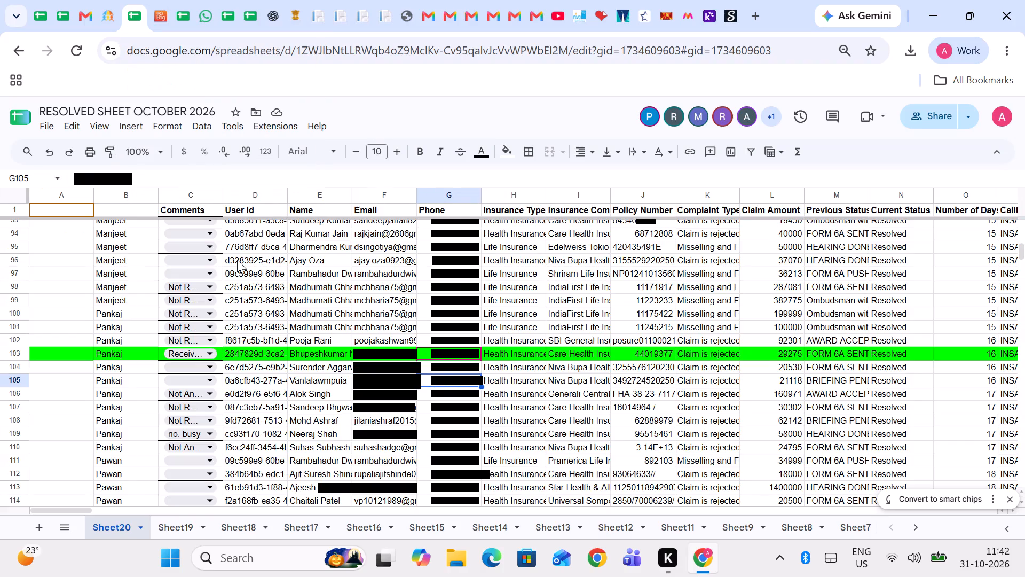
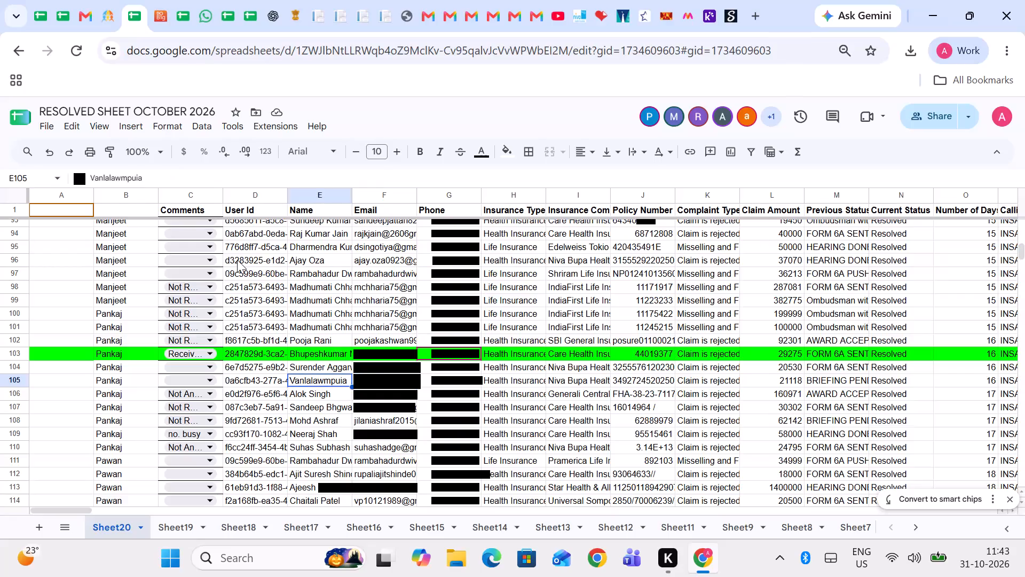
Copy the row 104 customer's email address from the resolved sheet.
key("Left")
key("Left")
key("Up")
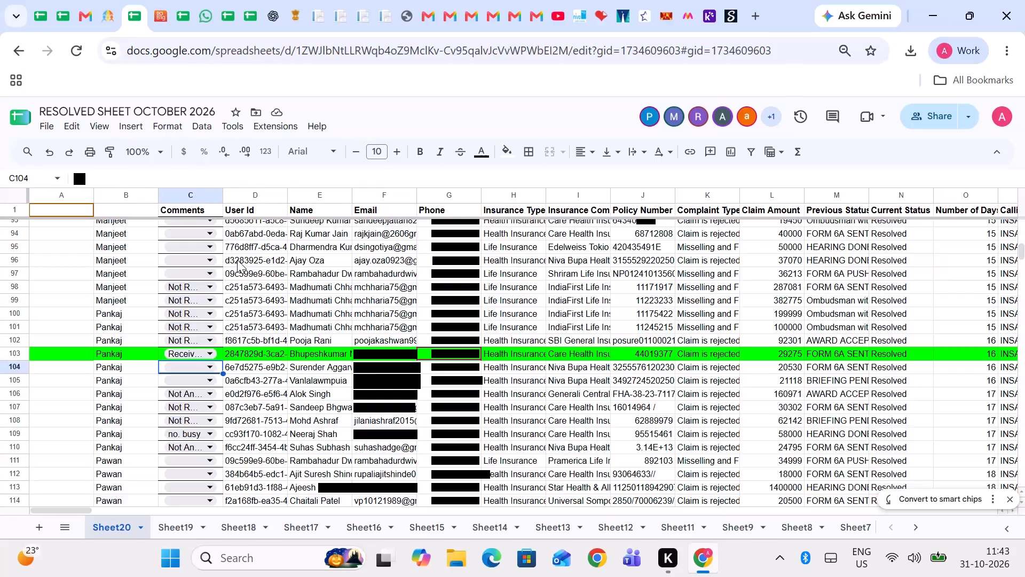
key("Right")
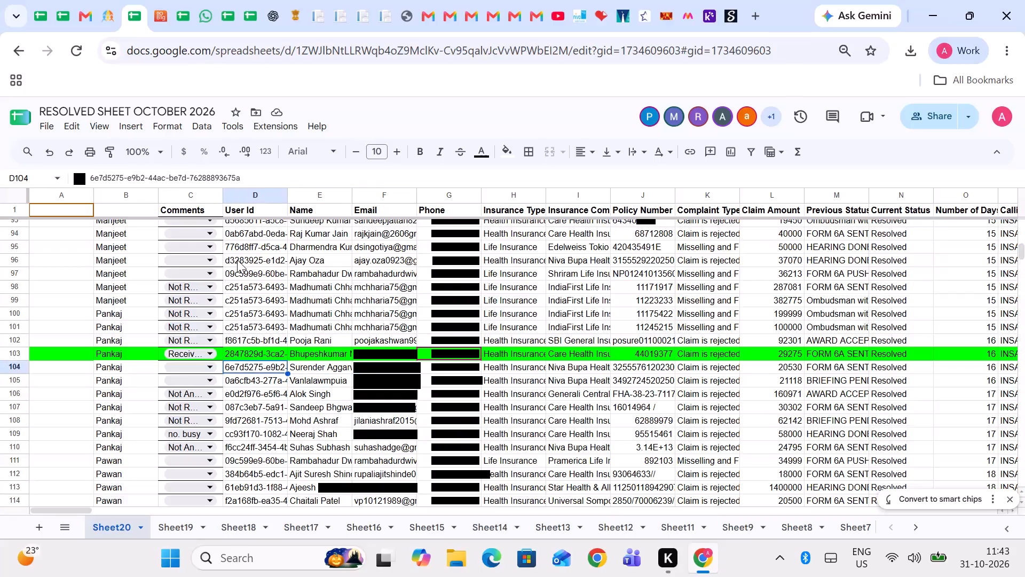
key("Right")
key("Right")
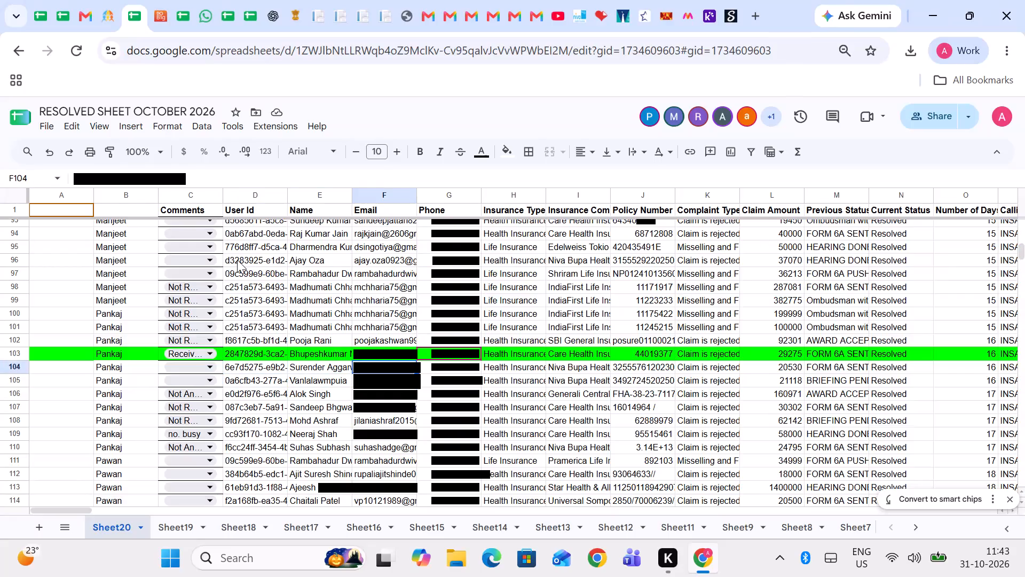
key("Right")
key("Left")
key("Left")
key("Left")
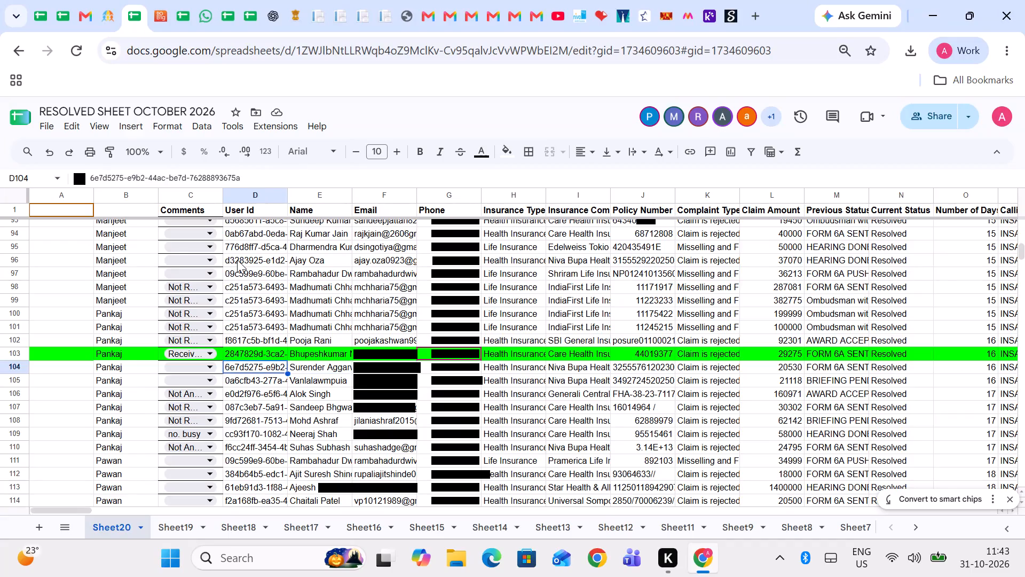
key("Left")
key("Left")
key("Right")
key("Right")
key("Right")
key("Left")
key("Right")
key("Right")
key("Left")
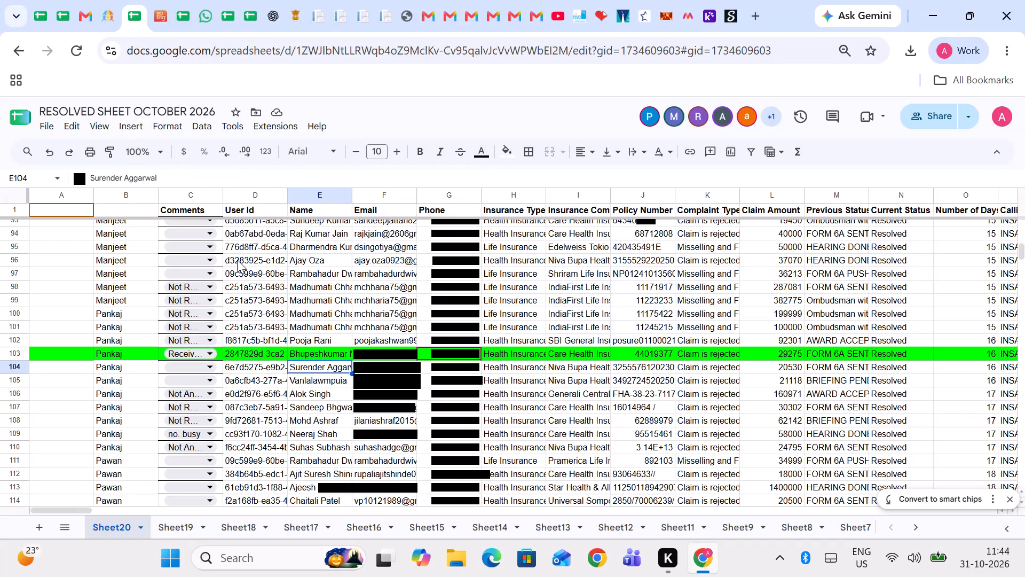
key("Right")
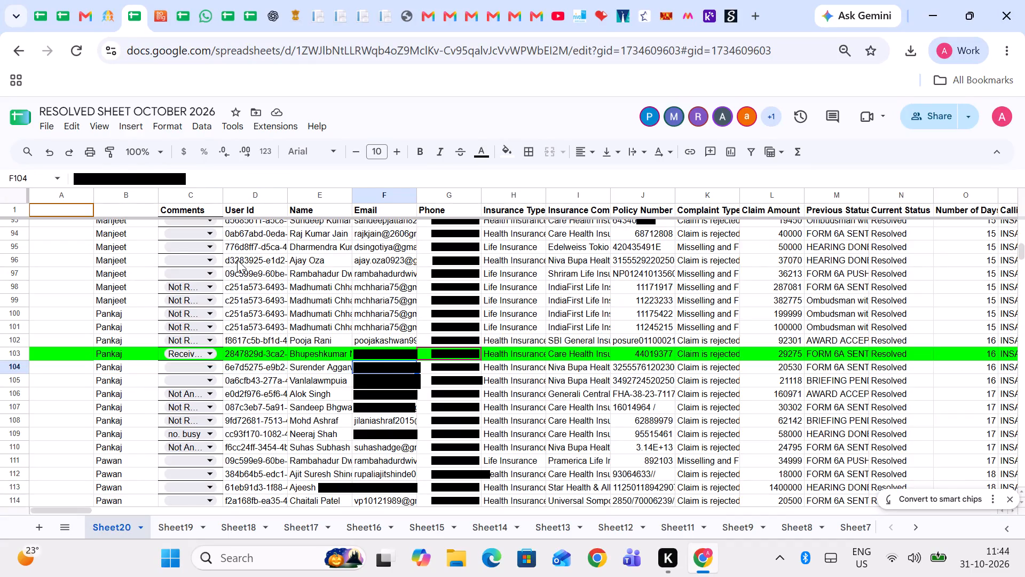
key("ctrl+c")
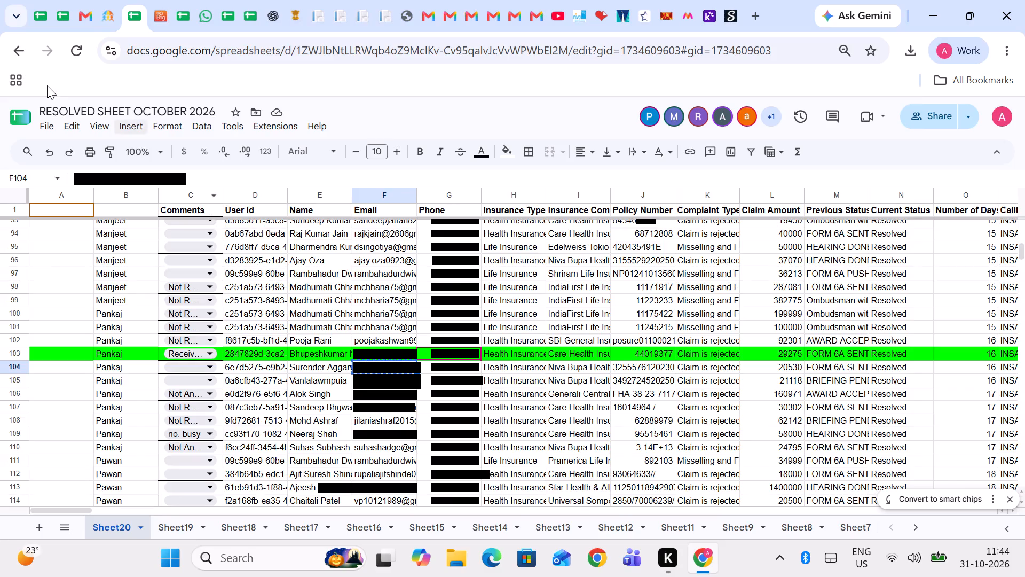
Switch to Insurance Samadhan and search for the row 104 customer's complaint using the copied email address.
left_click(99, 0)
left_click_drag(101, 224, 77, 224)
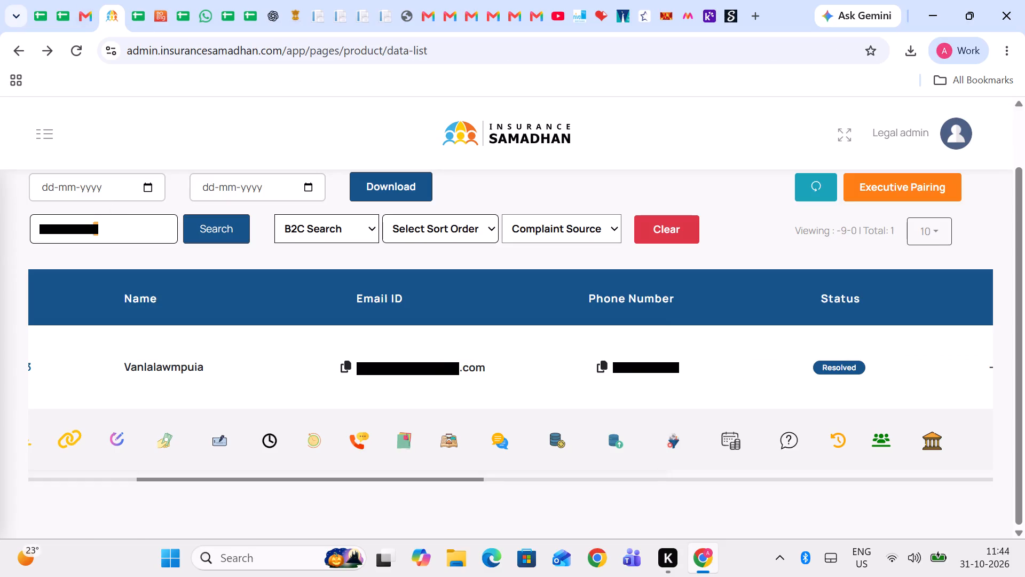
left_click_drag(77, 224, 3, 242)
key("ctrl+v")
key("Return")
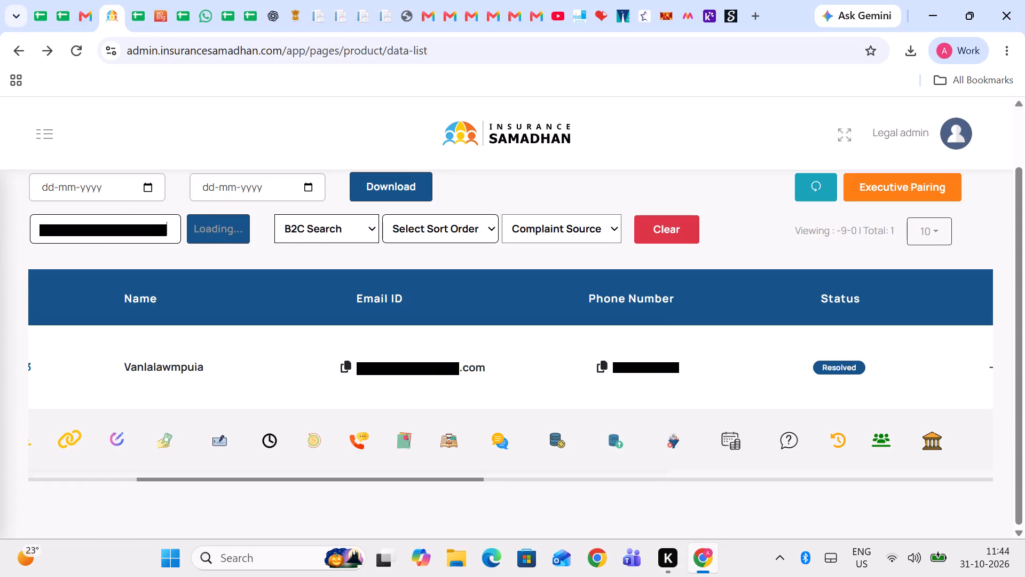
Look over the row 104 customer's complaint record in the search results, from the policy number to the hearing date.
left_click(302, 269)
left_click(320, 259)
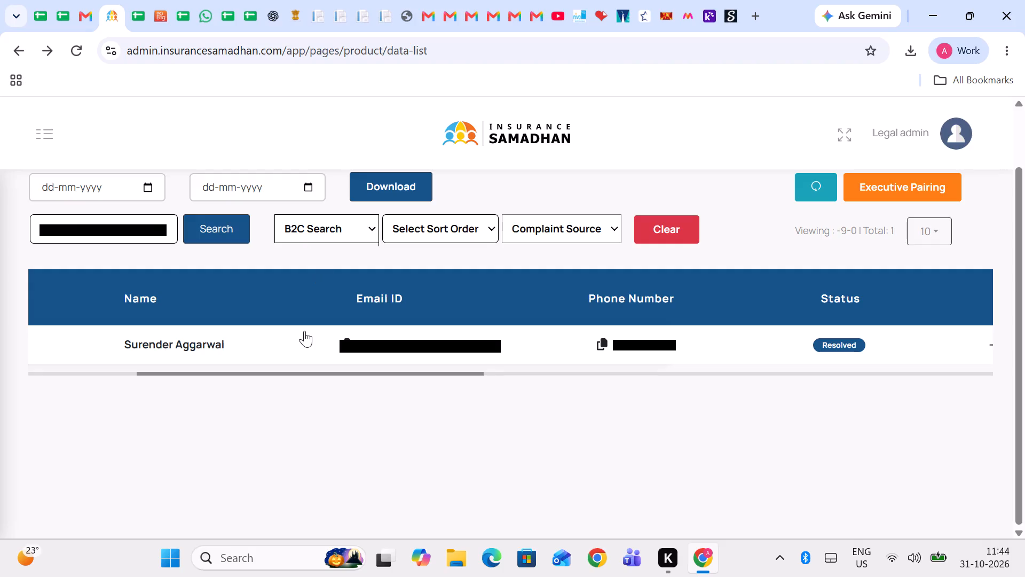
scroll(304, 331, "right", 4)
left_click(281, 427)
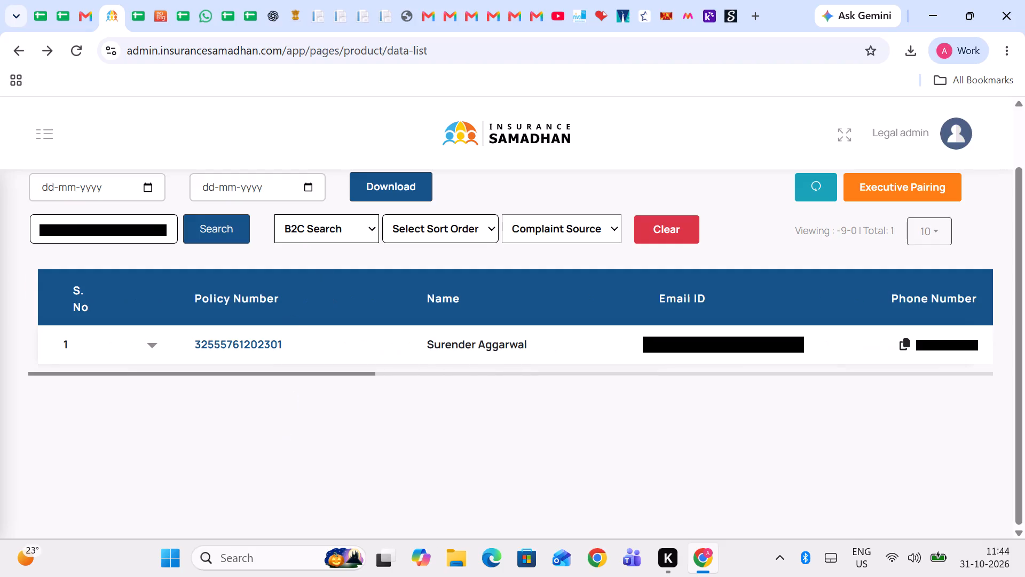
left_click(294, 276)
left_click(297, 267)
left_click_drag(182, 291, 258, 302)
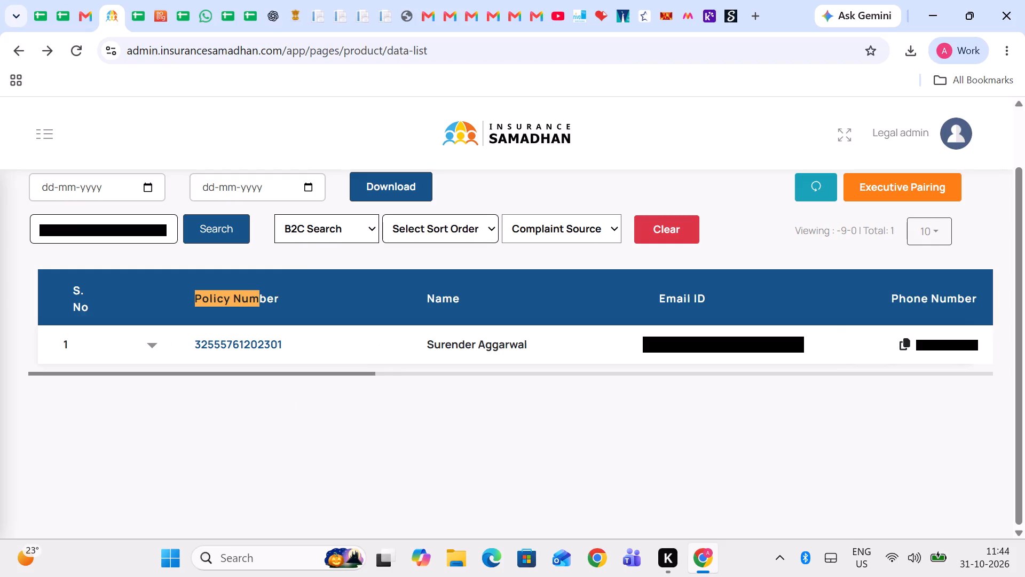
left_click_drag(285, 301, 194, 304)
left_click(141, 292)
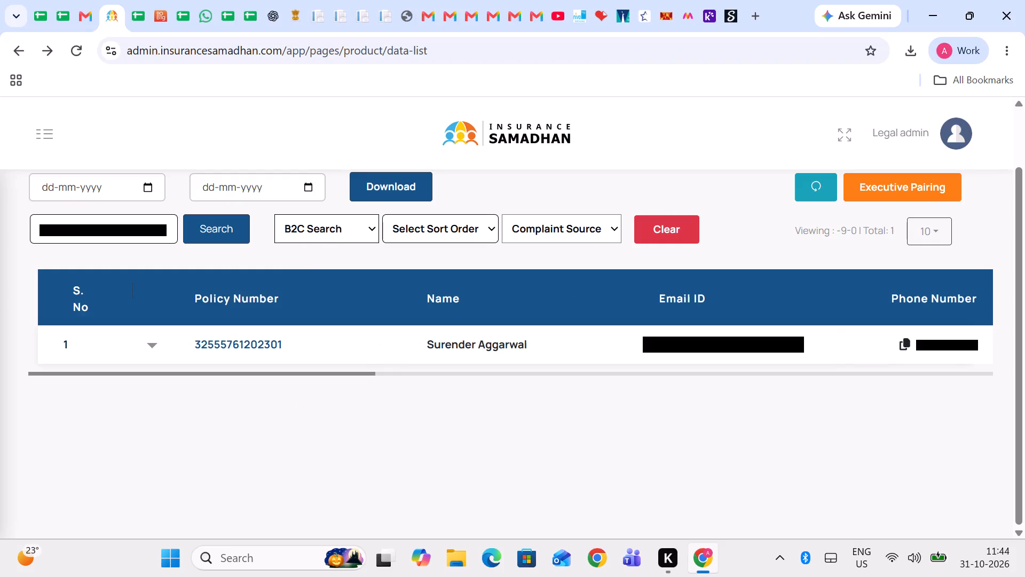
scroll(387, 337, "left", 3)
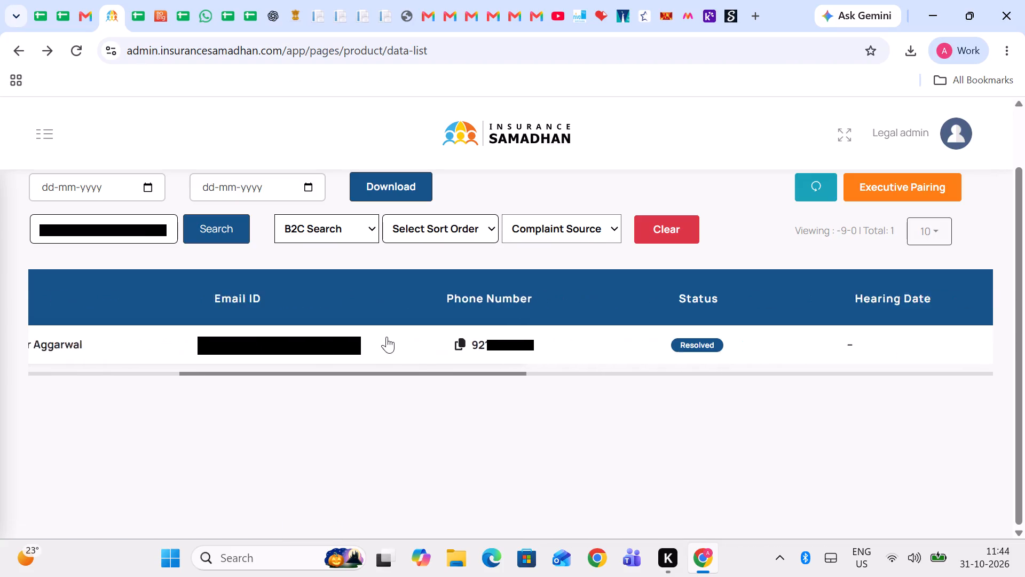
scroll(387, 337, "left", 1)
scroll(349, 347, "right", 3)
left_click(352, 431)
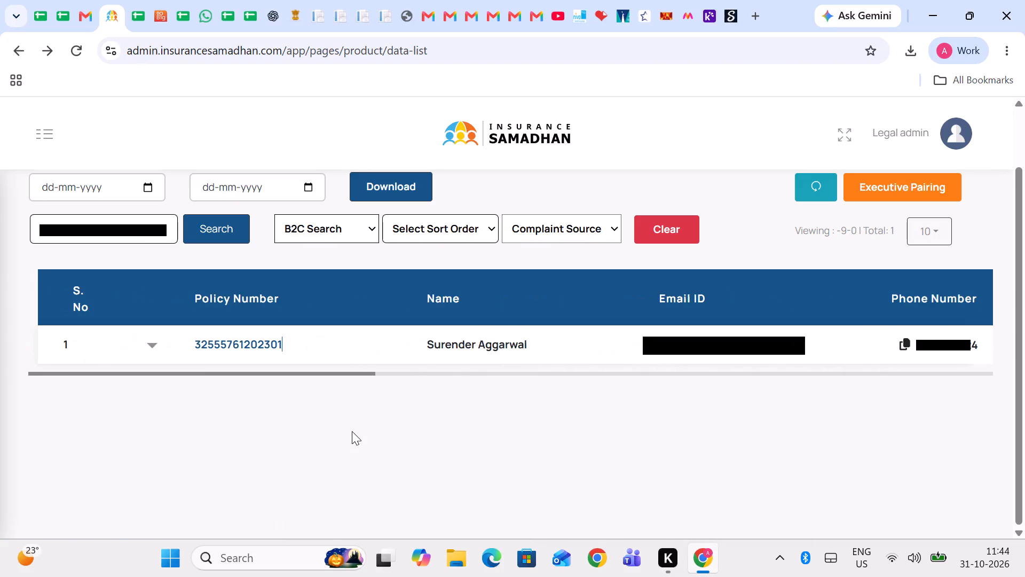